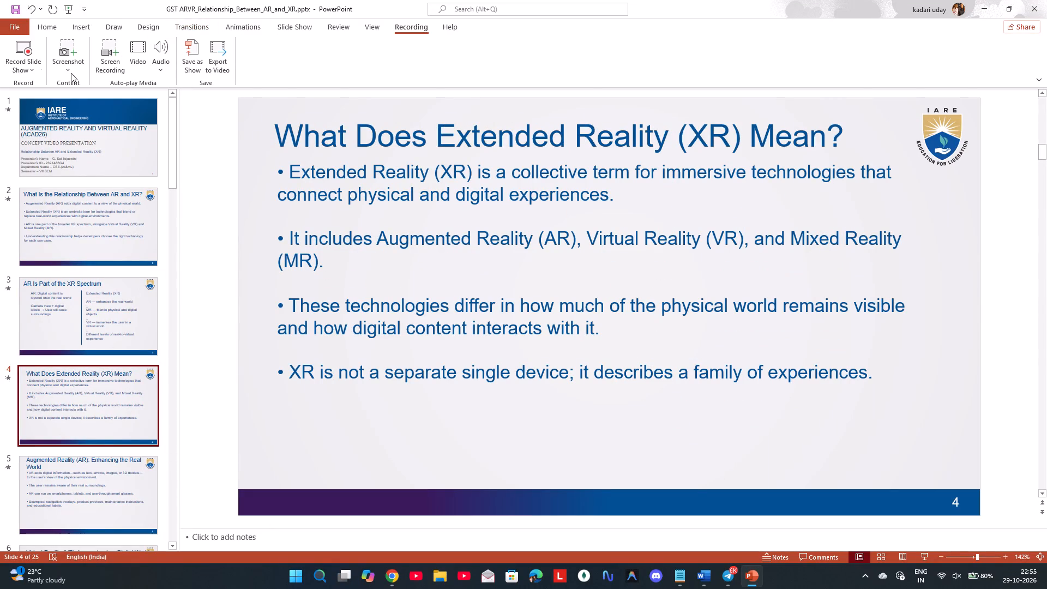
Preview slides 4 to 7 in the slide show recording view to check the text against the camera area.
left_click(23, 45)
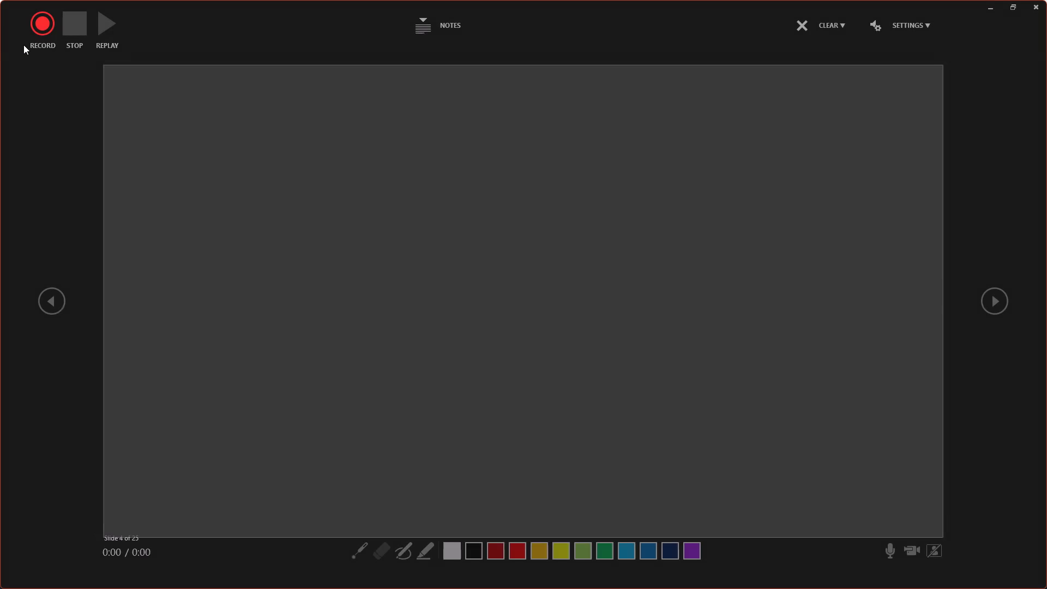
key("Right")
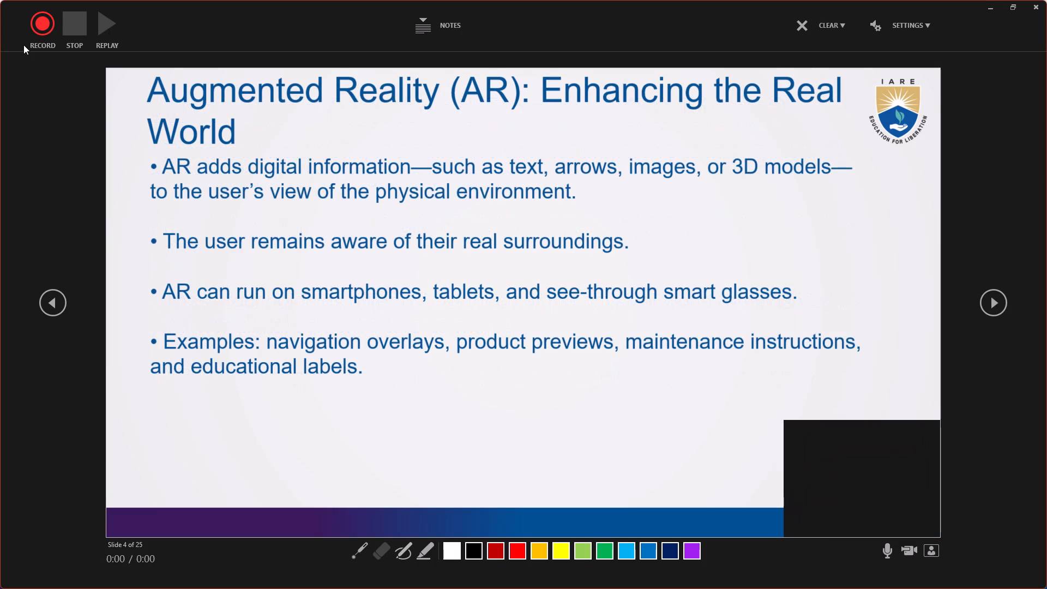
key("Right")
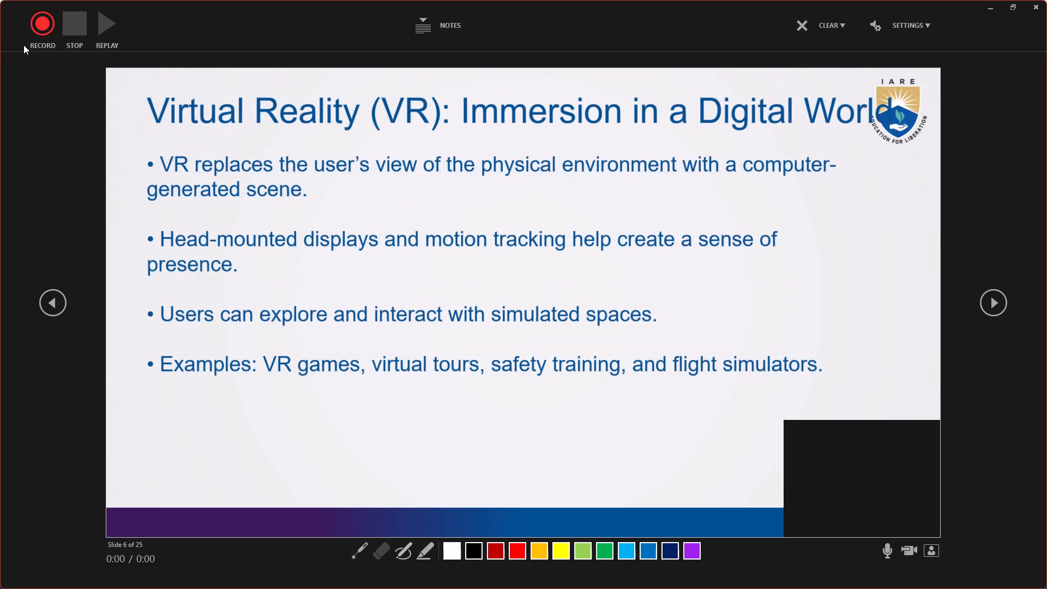
key("Right")
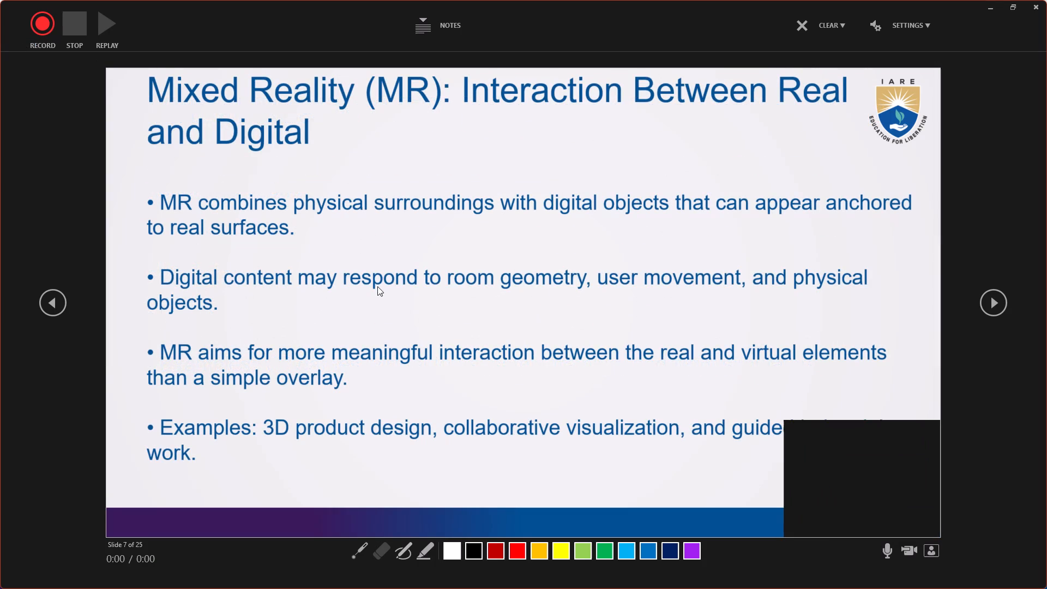
key("Escape")
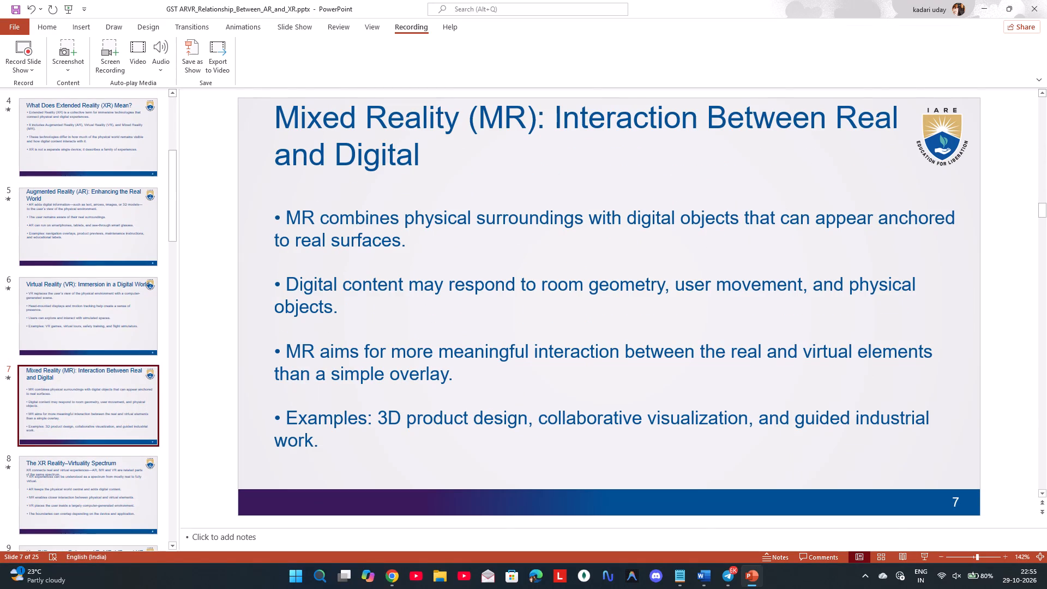
On slide 7, insert a line break before "and guided industrial work." in the Examples bullet.
left_click(761, 416)
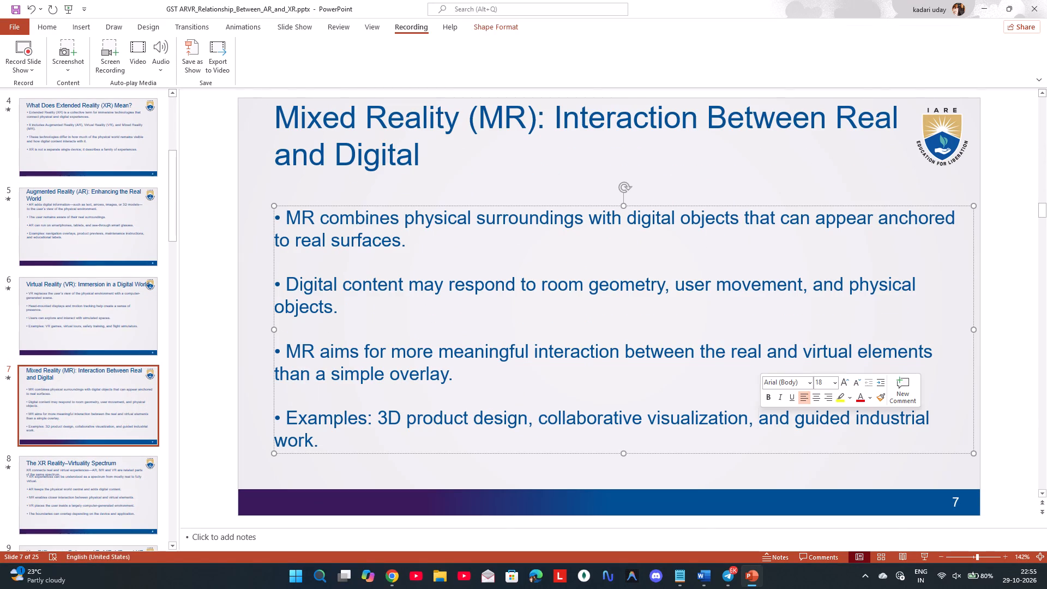
key("shift+Return")
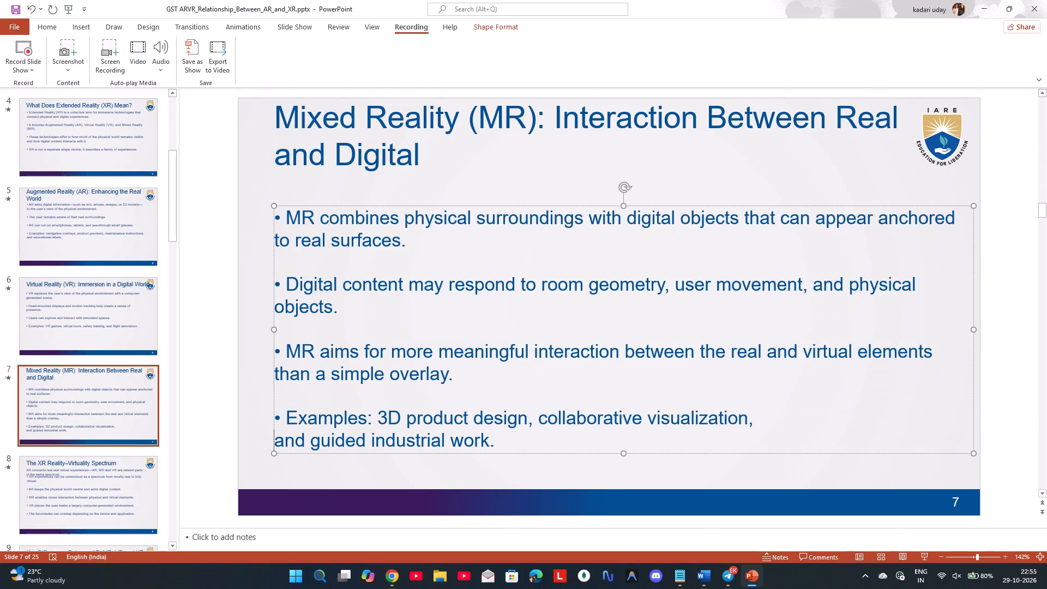
key("Escape")
key("Escape")
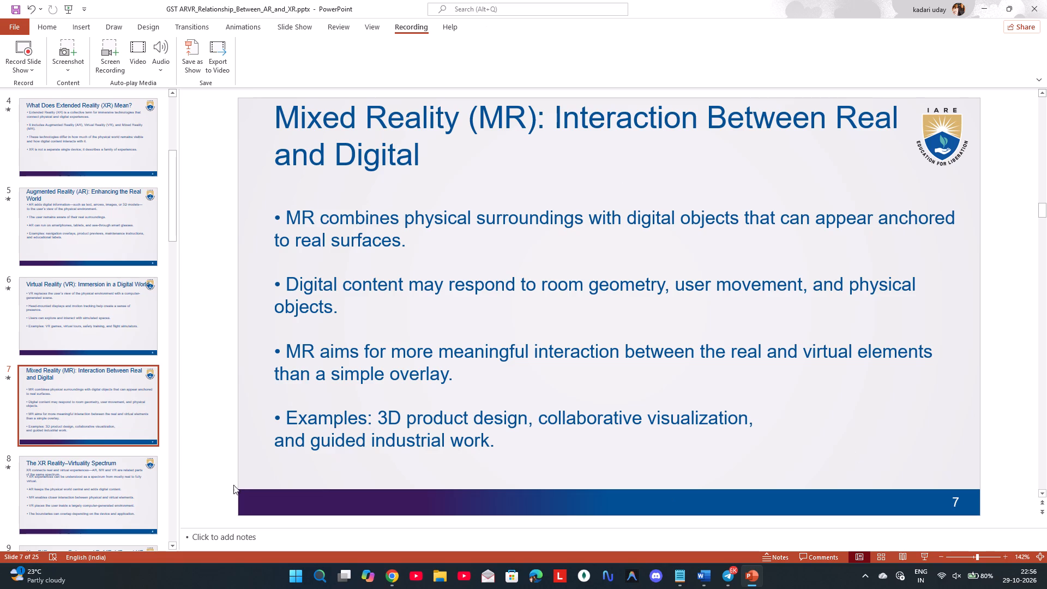
Preview slides 7 to 9 in the slide show recording view, checking the text layout around the camera area.
left_click(20, 45)
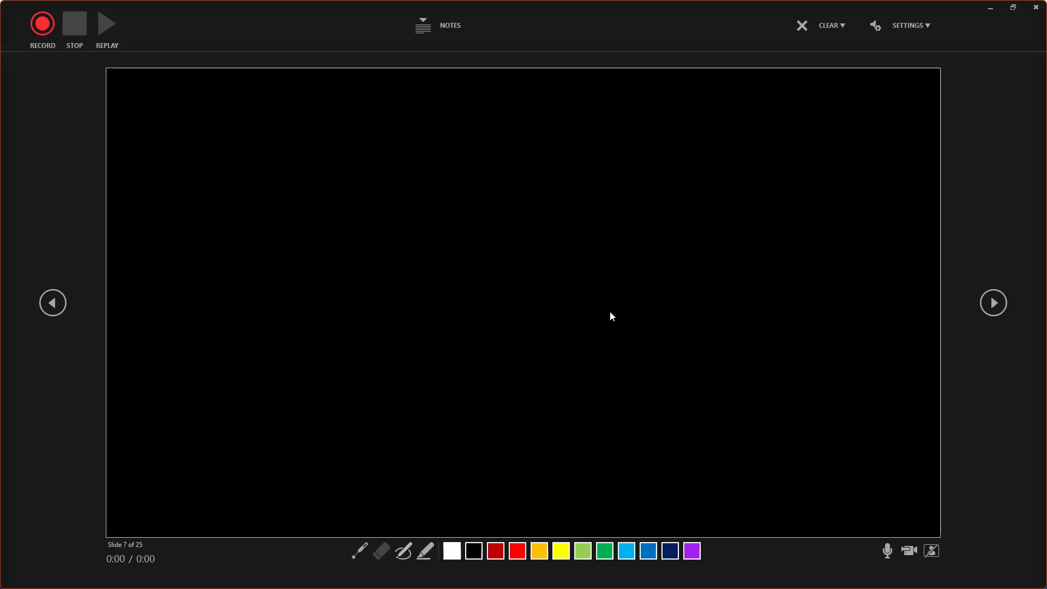
key("Escape")
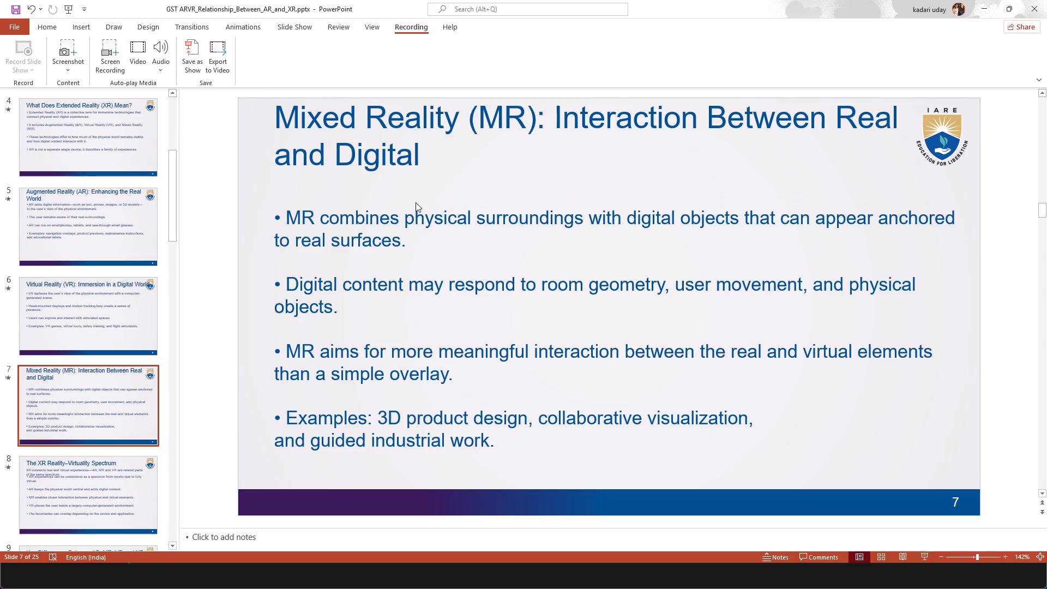
left_click(20, 47)
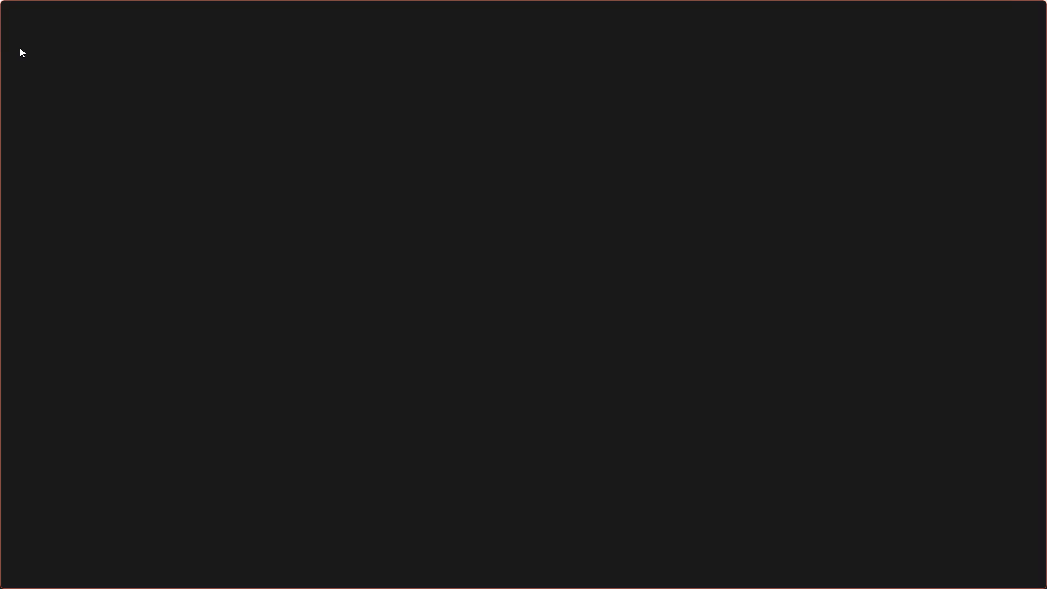
key("Right")
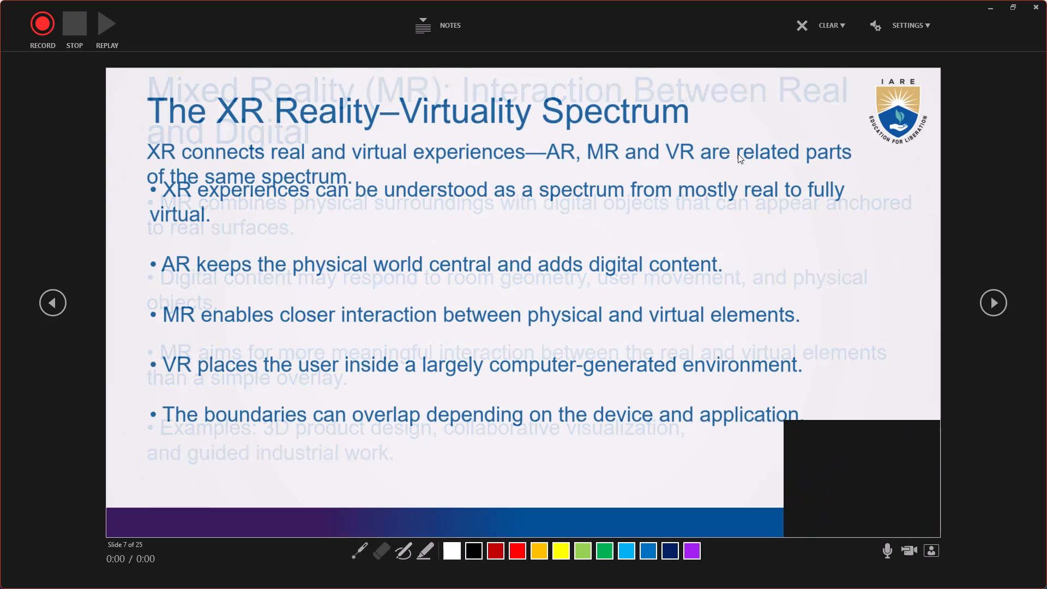
key("Right")
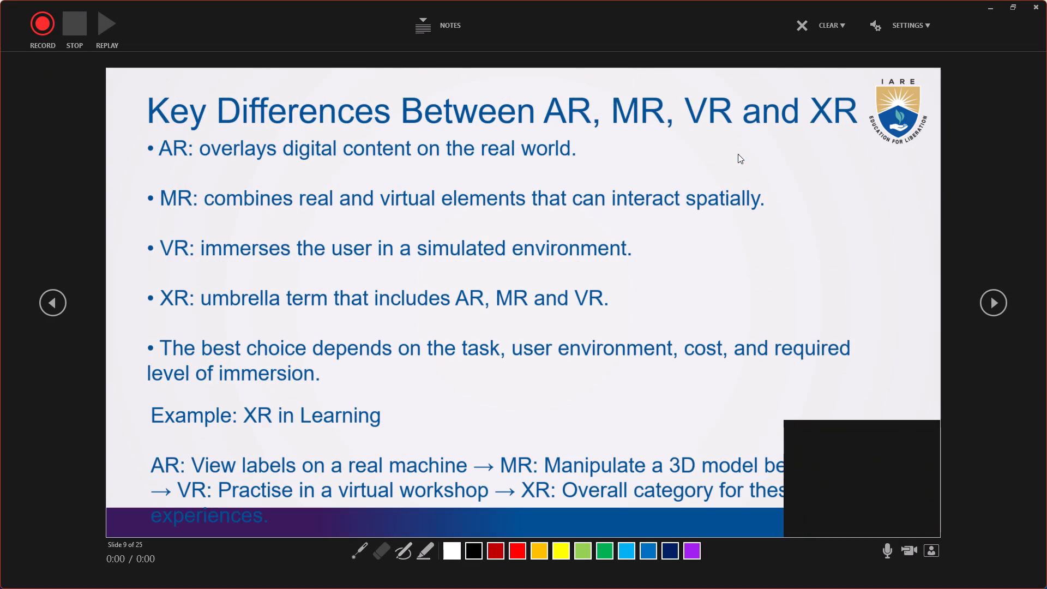
key("Escape")
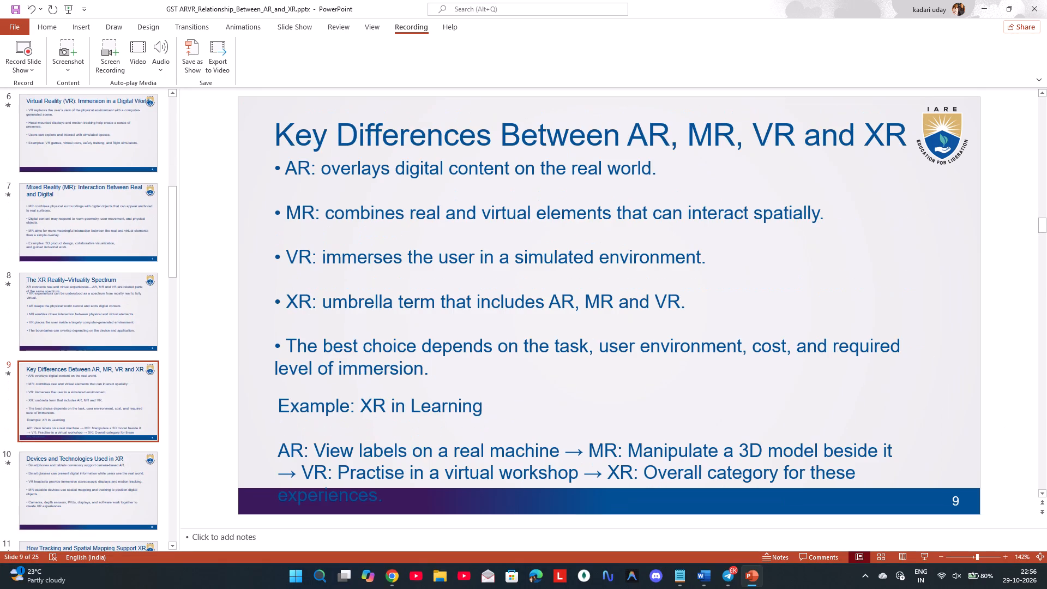
On slide 9, nudge the "Example: XR in Learning" text box up to just below the last bullet.
scroll(688, 368, "down", 1)
scroll(688, 368, "up", 1)
key("Up")
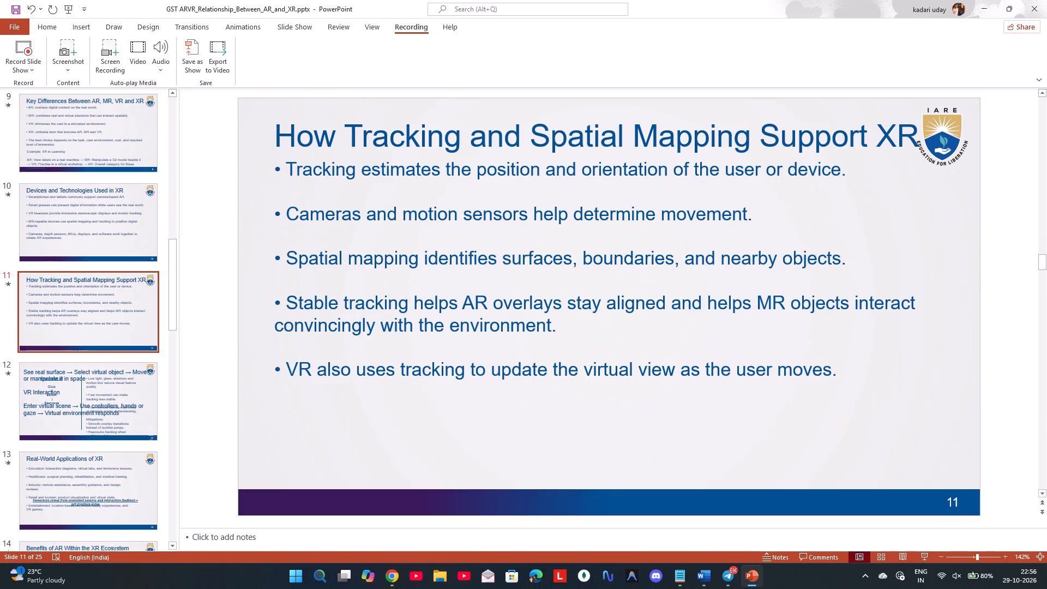
key("Up")
key("Up")
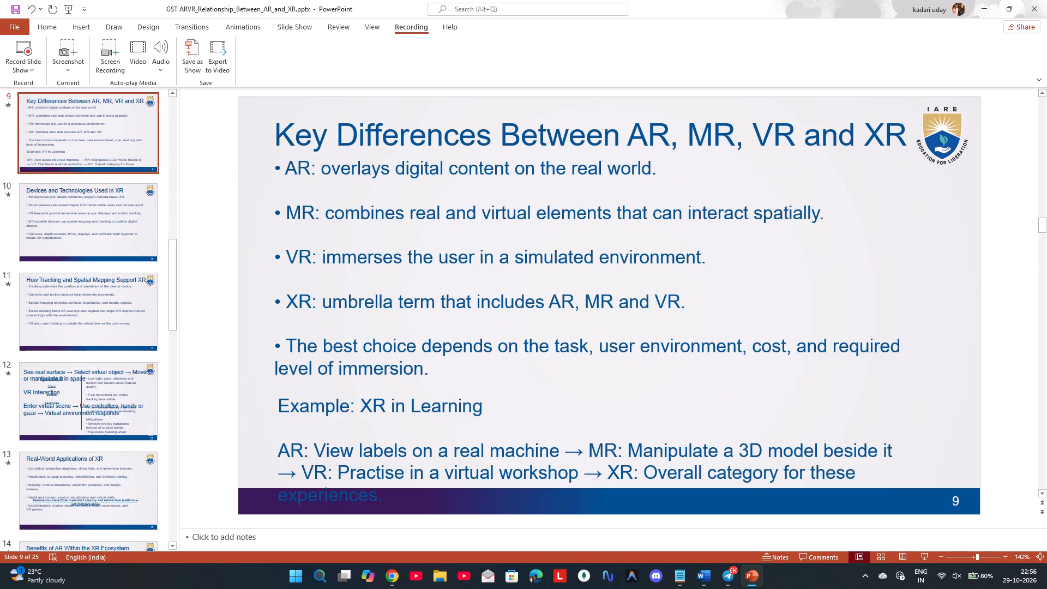
left_click(302, 453)
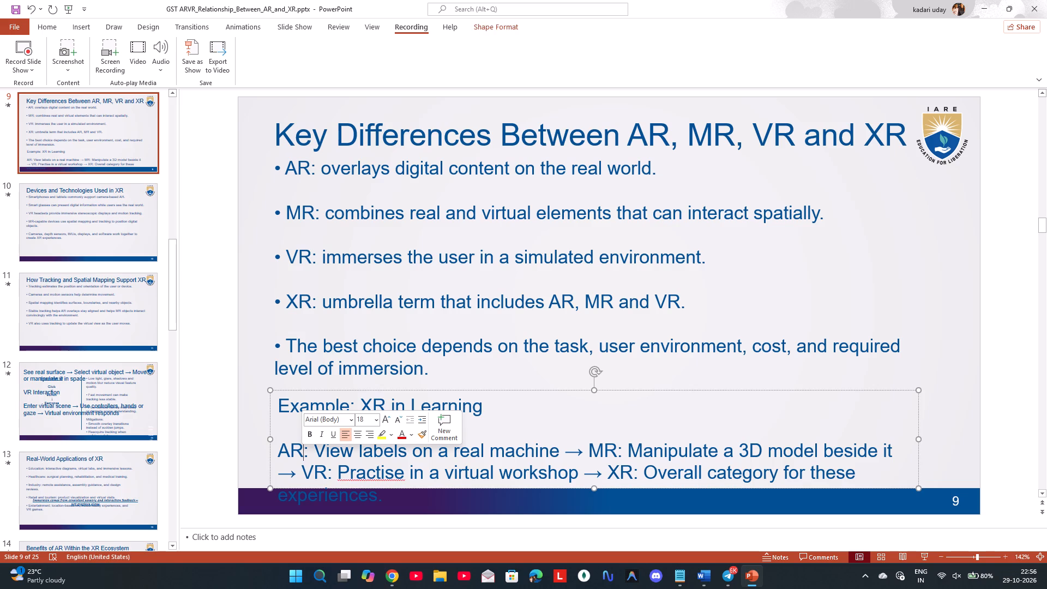
key("Escape")
key("Up")
key("Up")
key("Up")
key("Up")
key("Up")
key("Up")
key("Up")
key("Up")
key("Up")
key("Up")
key("Up")
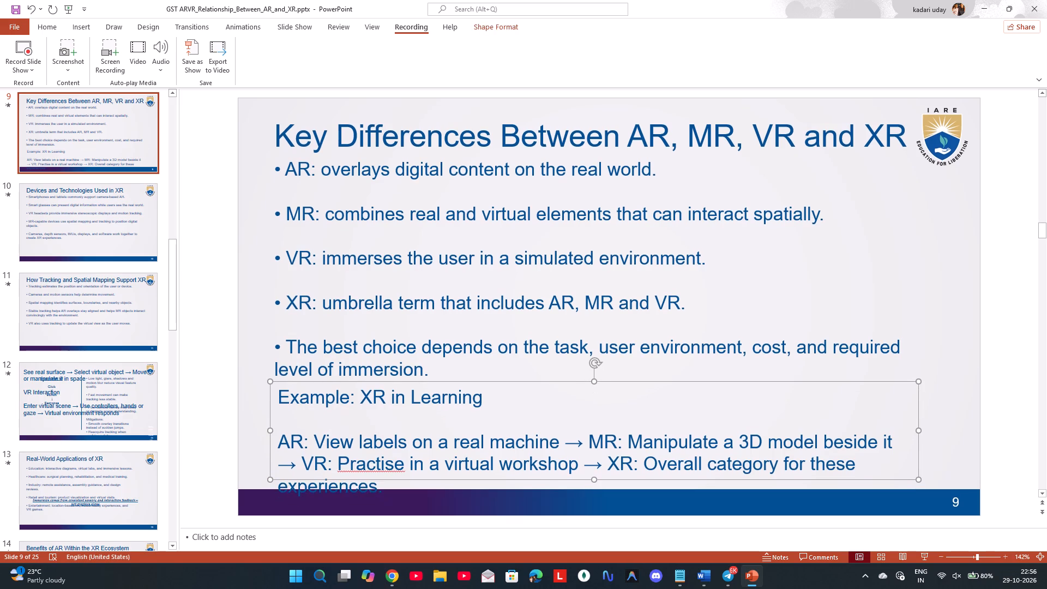
key("Up")
key("Up")
key("Up")
key("Up")
key("Up")
key("Up")
key("Up")
key("Up")
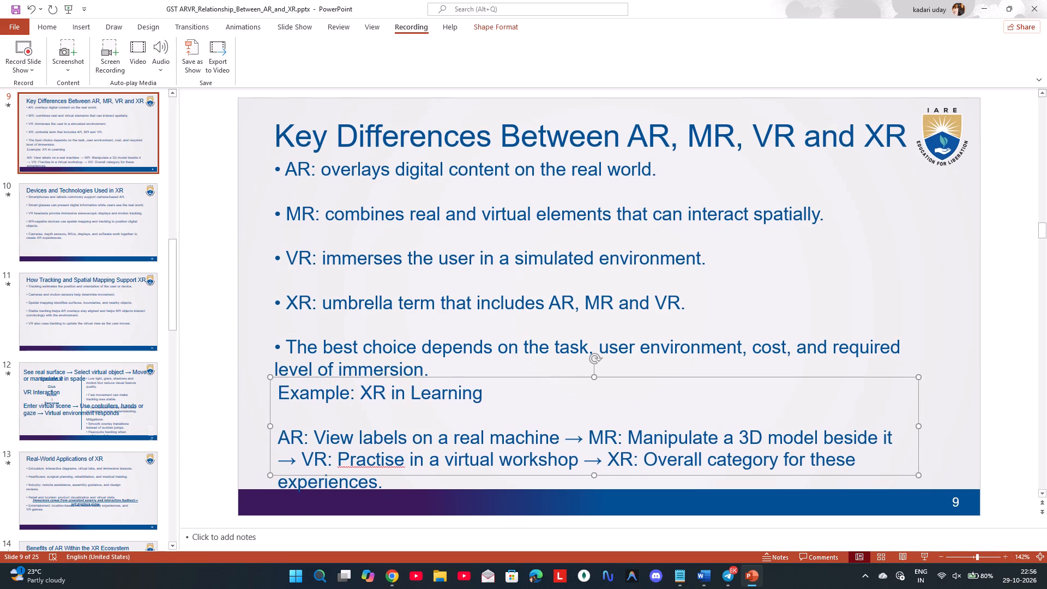
key("Up")
key("Escape")
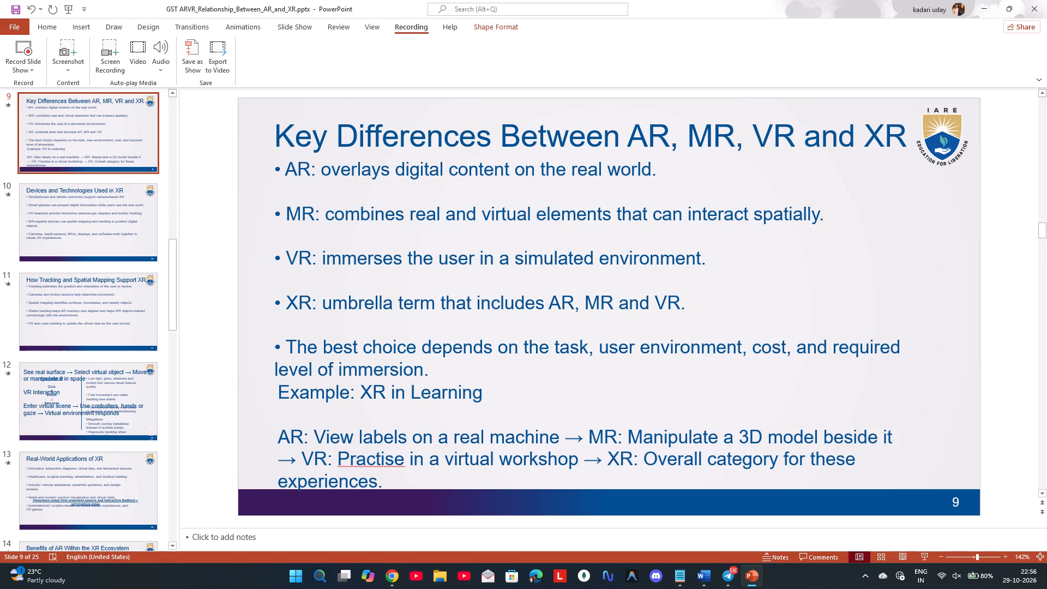
Remove the empty line below the "Example: XR in Learning" heading in the slide 9 text box.
left_click(351, 424)
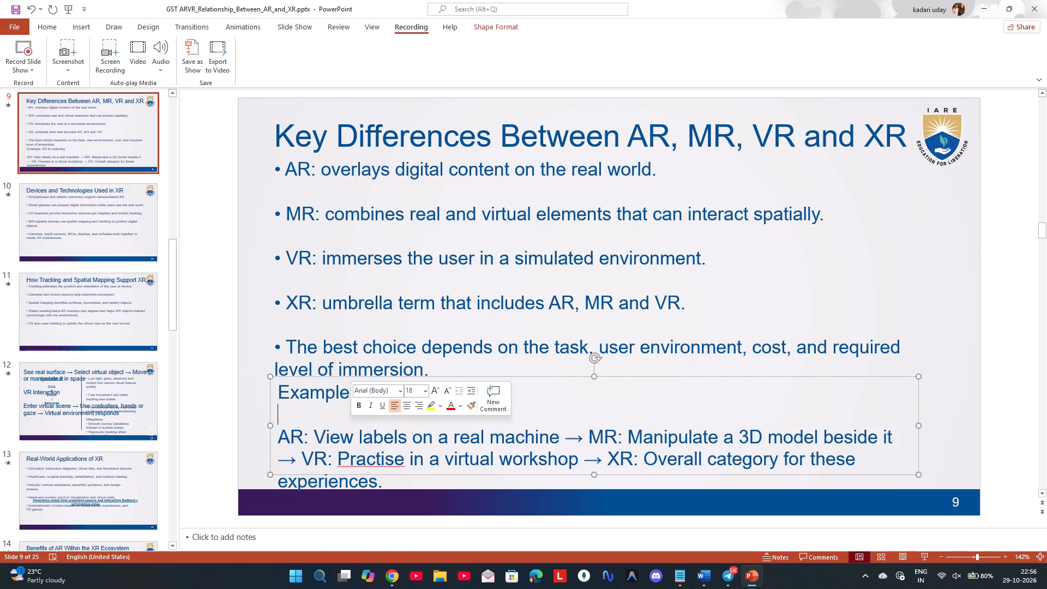
key("BackSpace")
key("Escape")
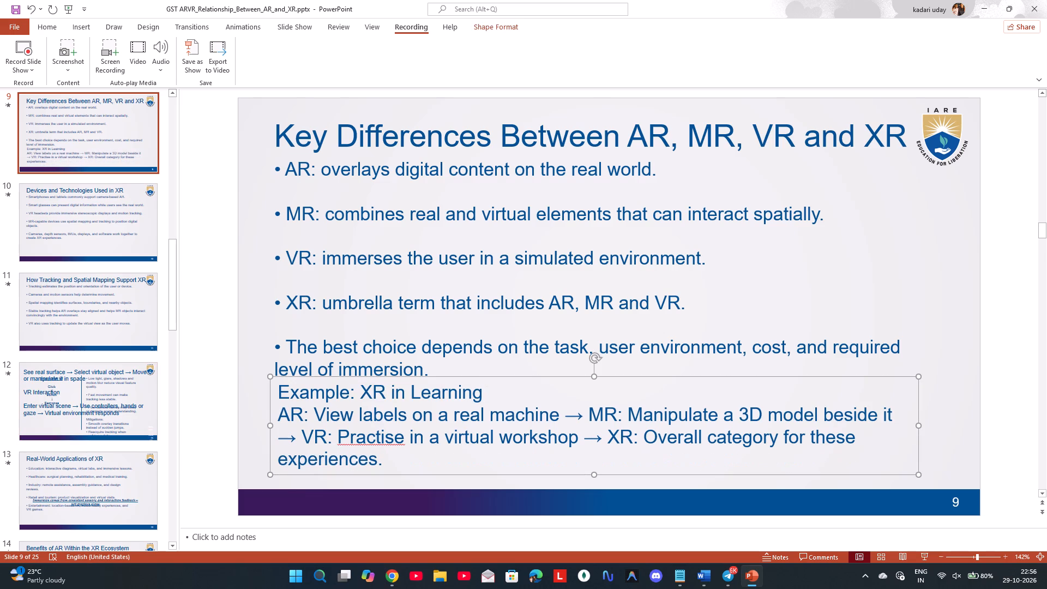
Nudge the "Example: XR in Learning" text box slightly down to leave a small gap below the last bullet.
key("Down")
key("Down")
key("Down")
key("Down")
key("Down")
key("Down")
key("Down")
key("Down")
key("Down")
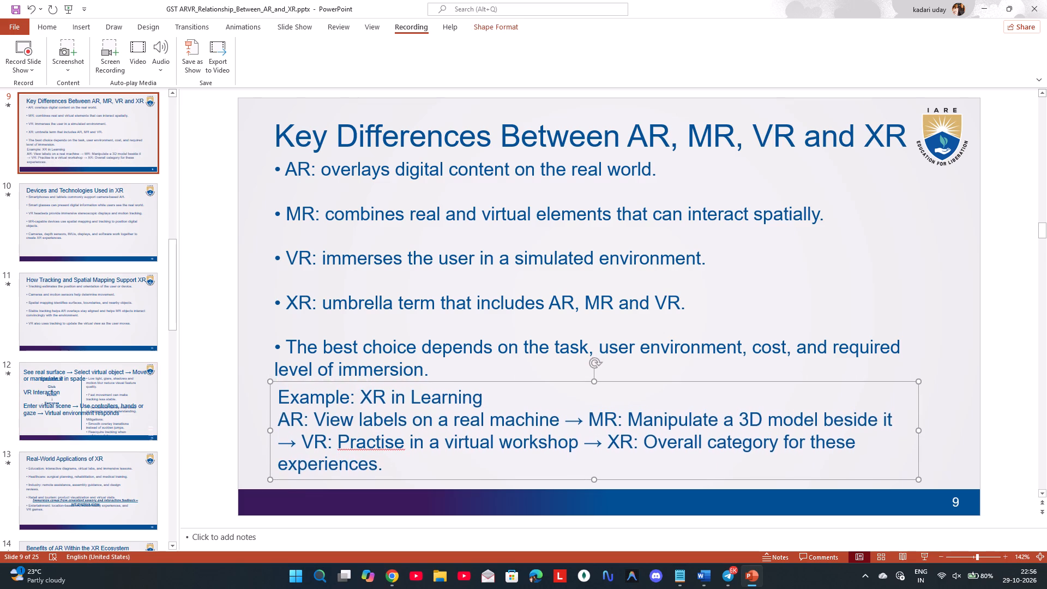
key("Down")
key("Down")
key("Down")
key("Down")
key("Down")
key("Escape")
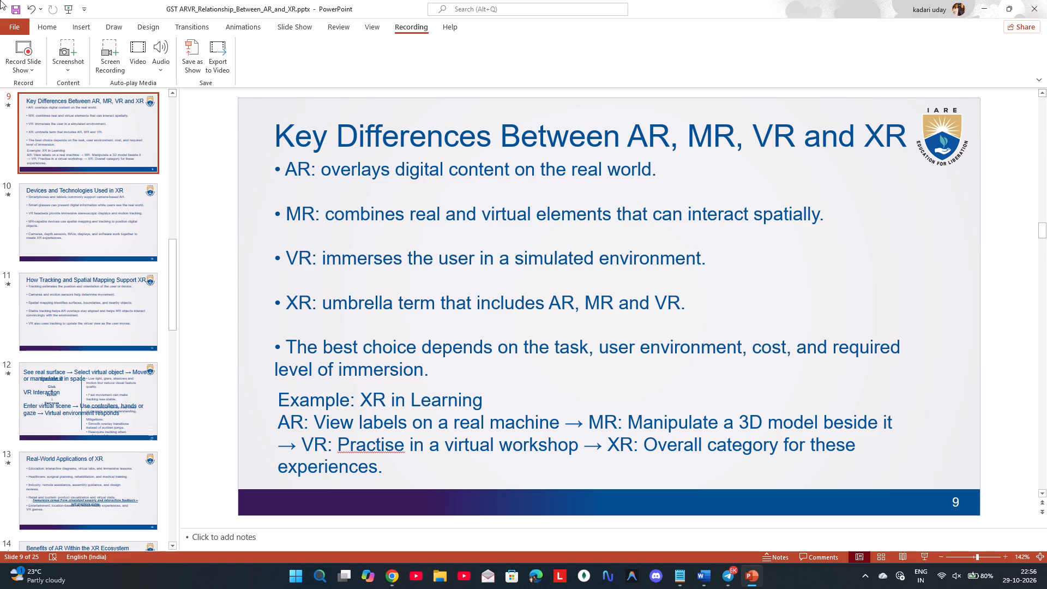
Check slide 9 in the slide show recording view and return to editing.
left_click(31, 51)
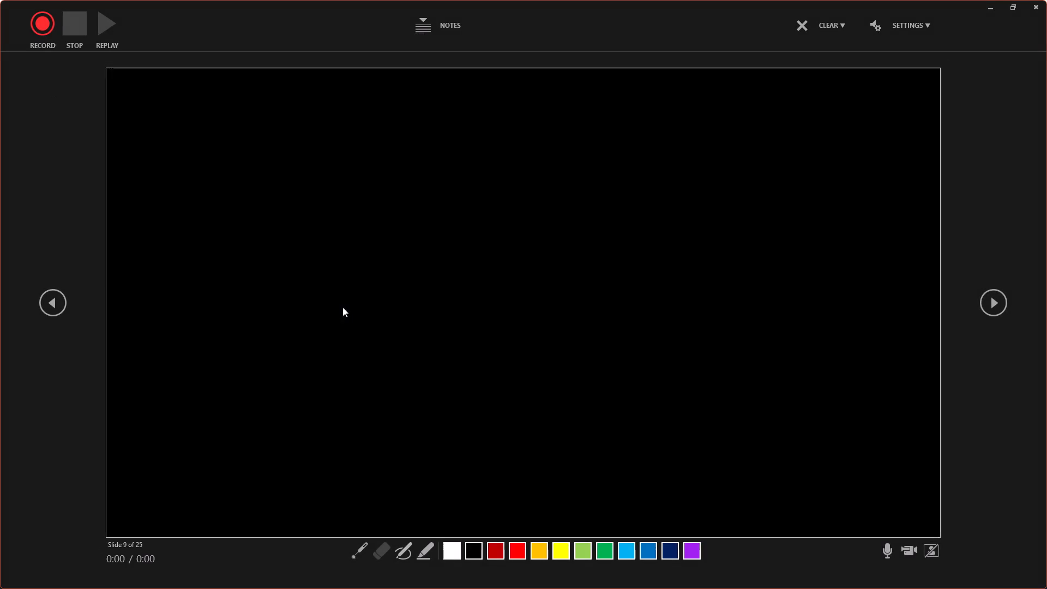
key("Escape")
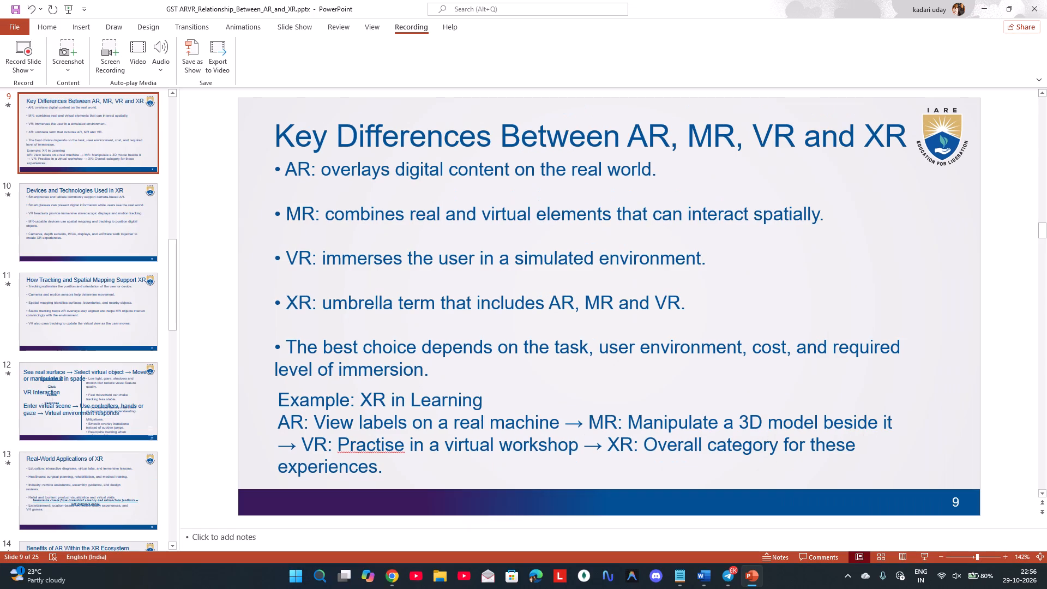
Insert a line break before "beside it" in the slide 9 example text.
left_click(823, 417)
key("shift+Return")
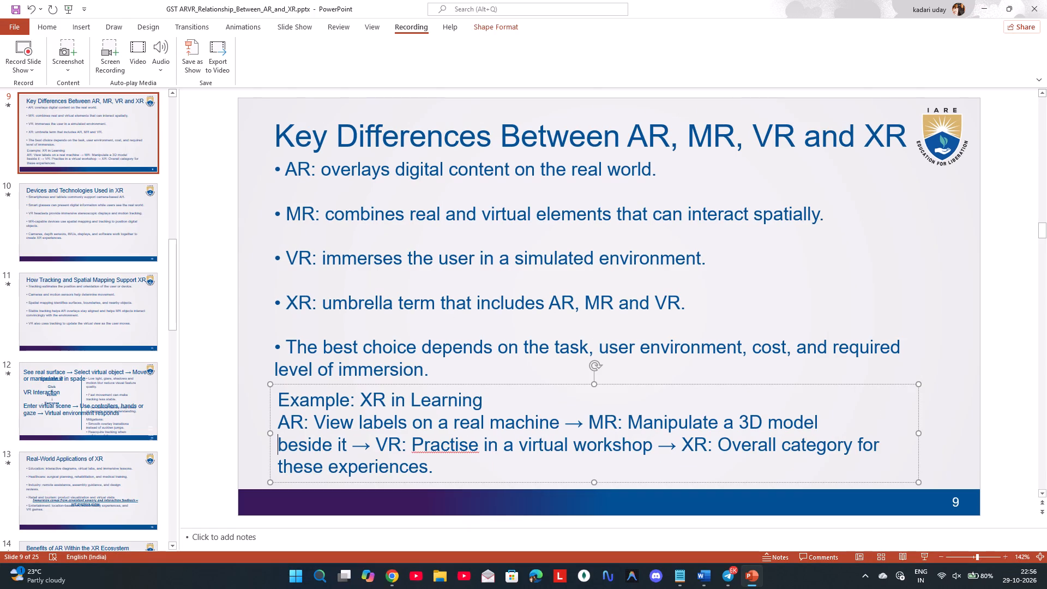
Insert a line break after "Overall category" in the slide 9 example and remove the leading space before "for these experiences.".
left_click(723, 446)
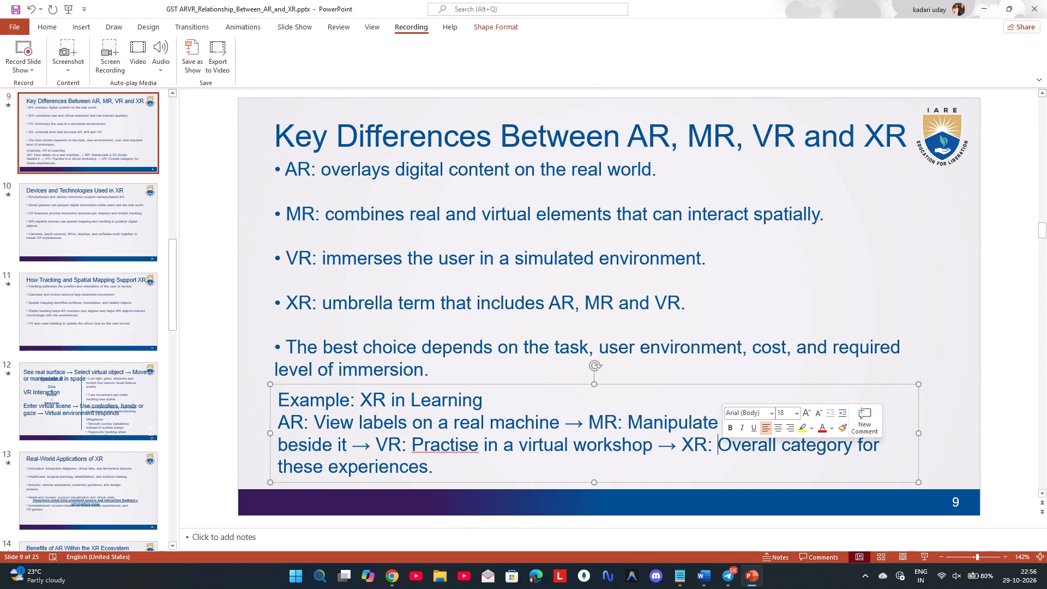
left_click(785, 447)
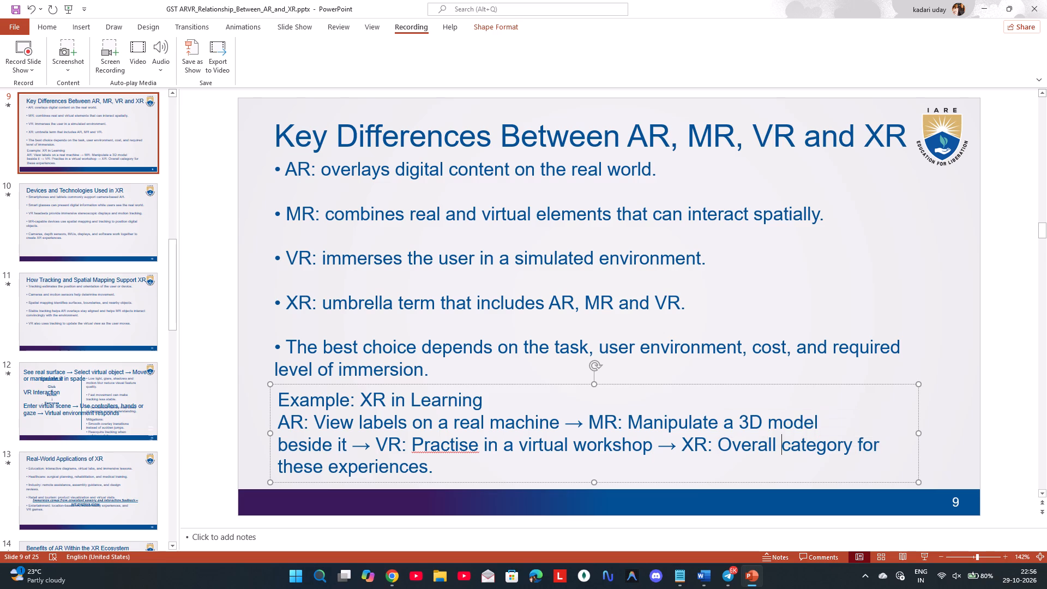
key("1")
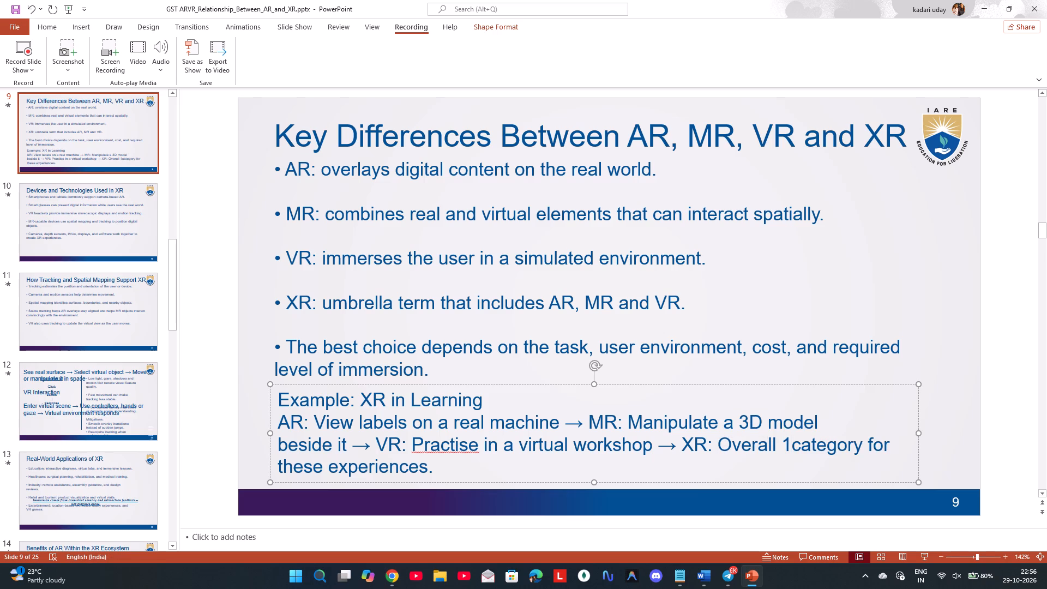
key("BackSpace")
left_click(855, 452)
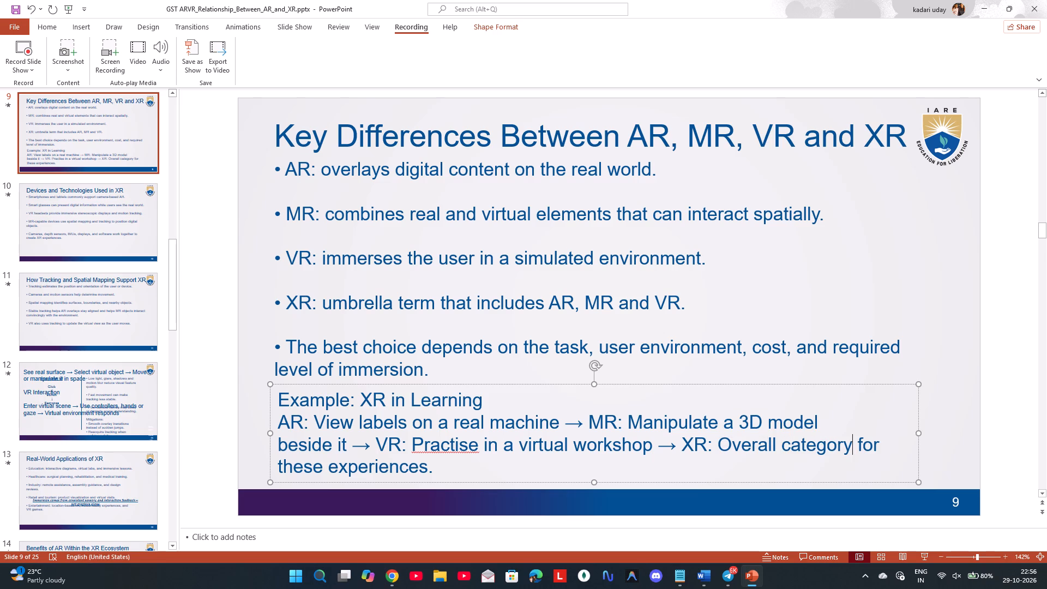
key("shift+Return")
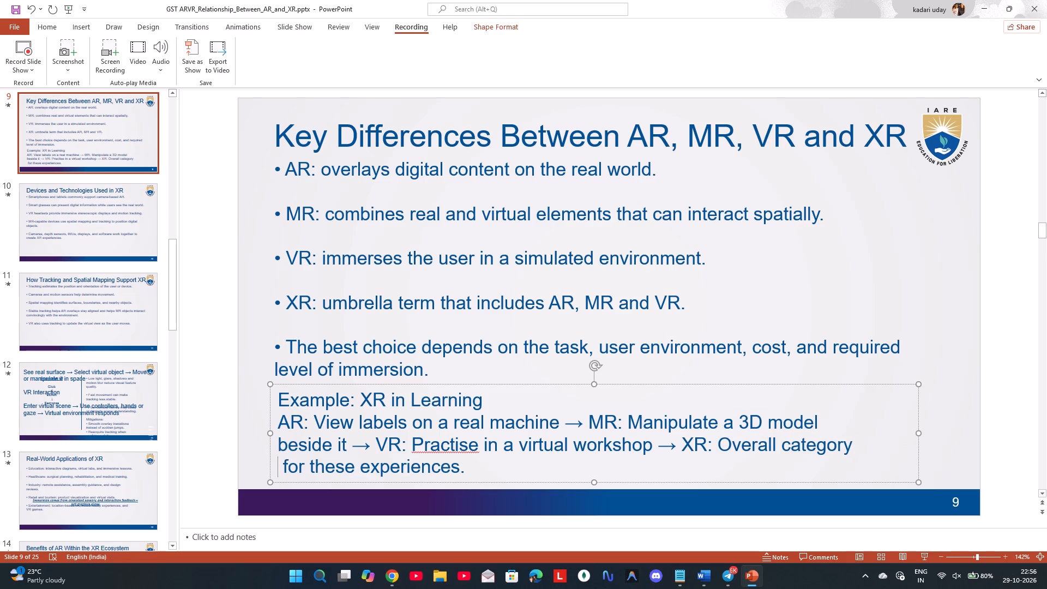
key("Delete")
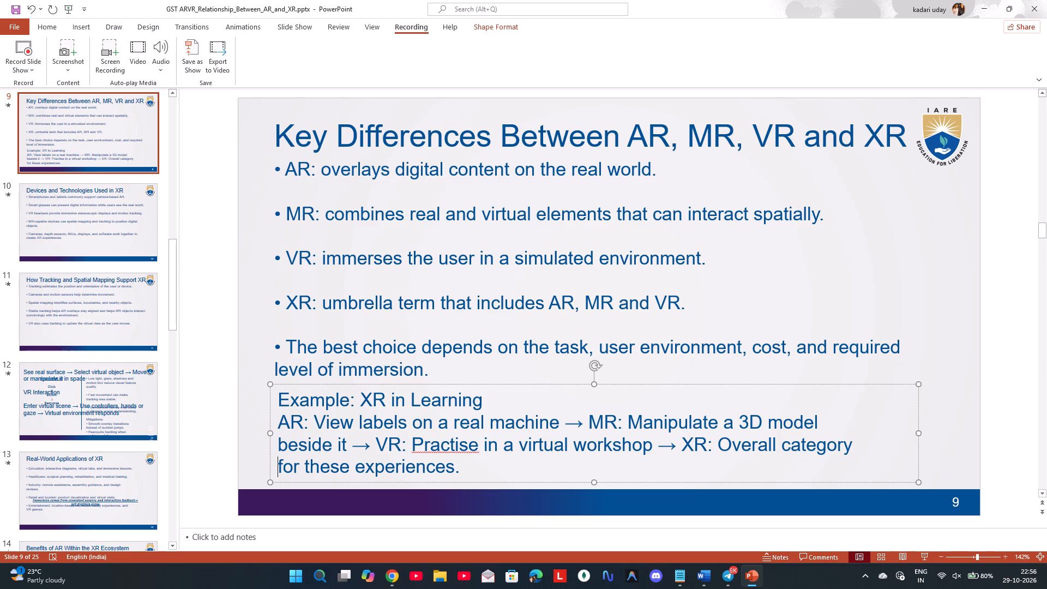
Check slide 9 again in the slide show recording view and return to editing.
left_click(25, 47)
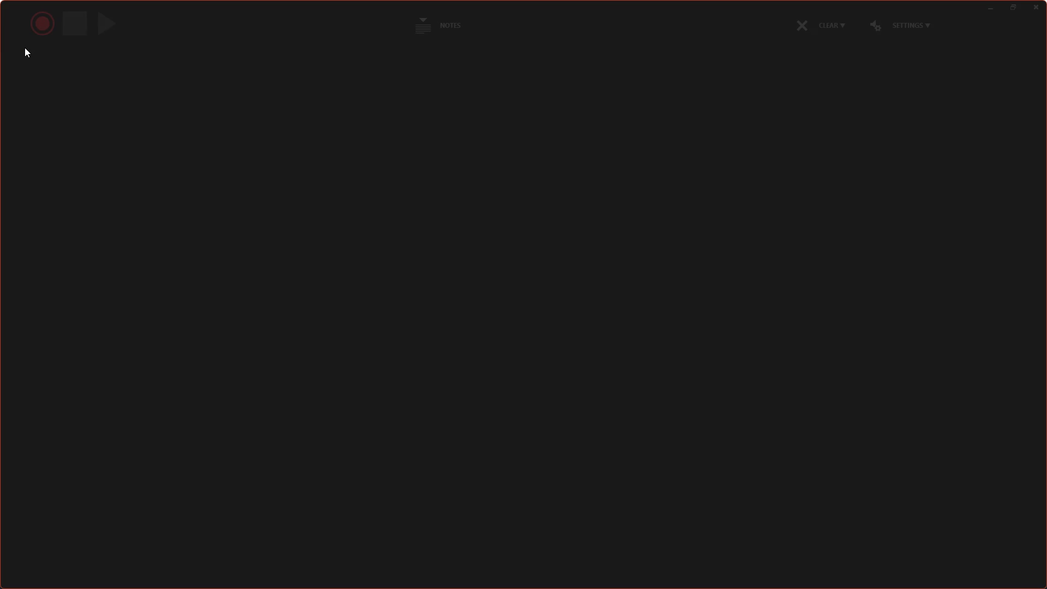
key("Escape")
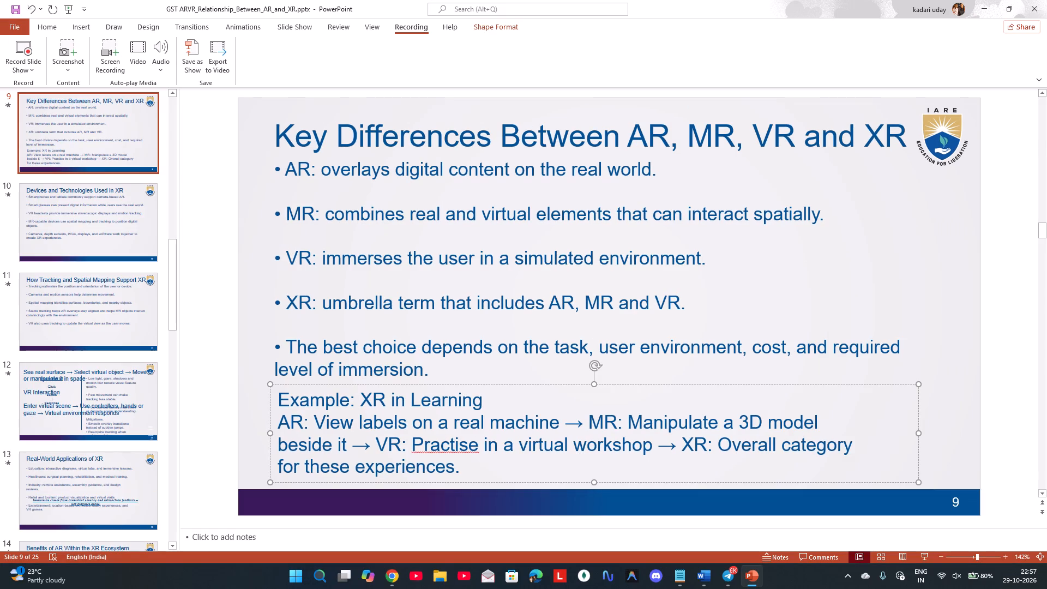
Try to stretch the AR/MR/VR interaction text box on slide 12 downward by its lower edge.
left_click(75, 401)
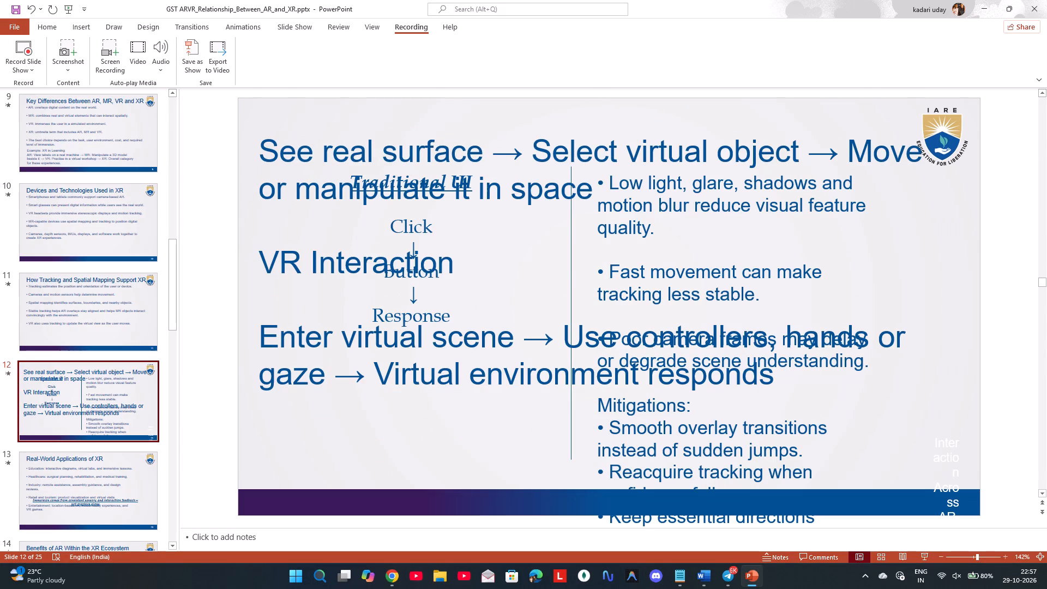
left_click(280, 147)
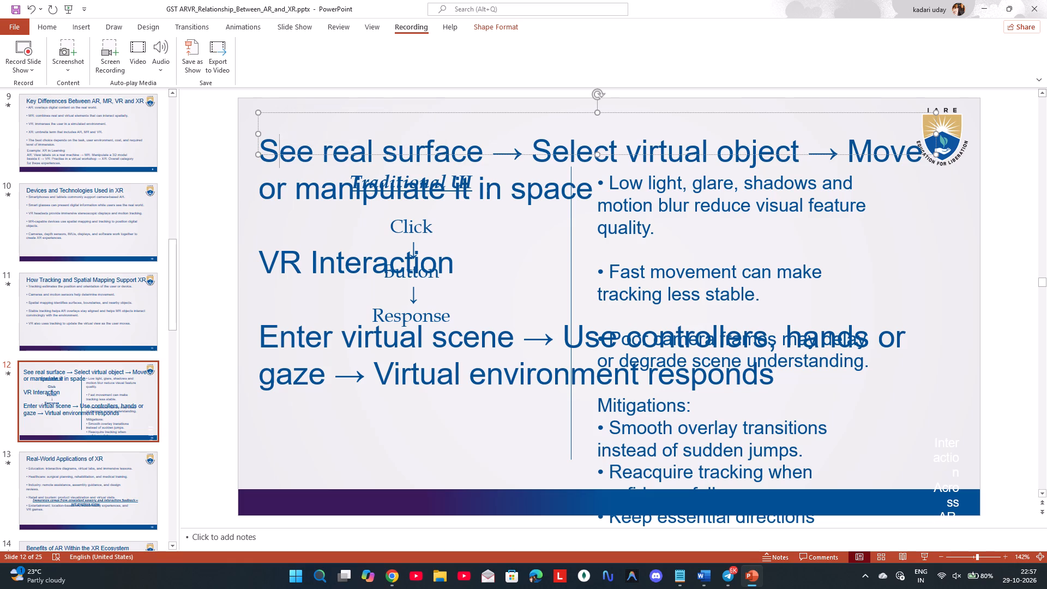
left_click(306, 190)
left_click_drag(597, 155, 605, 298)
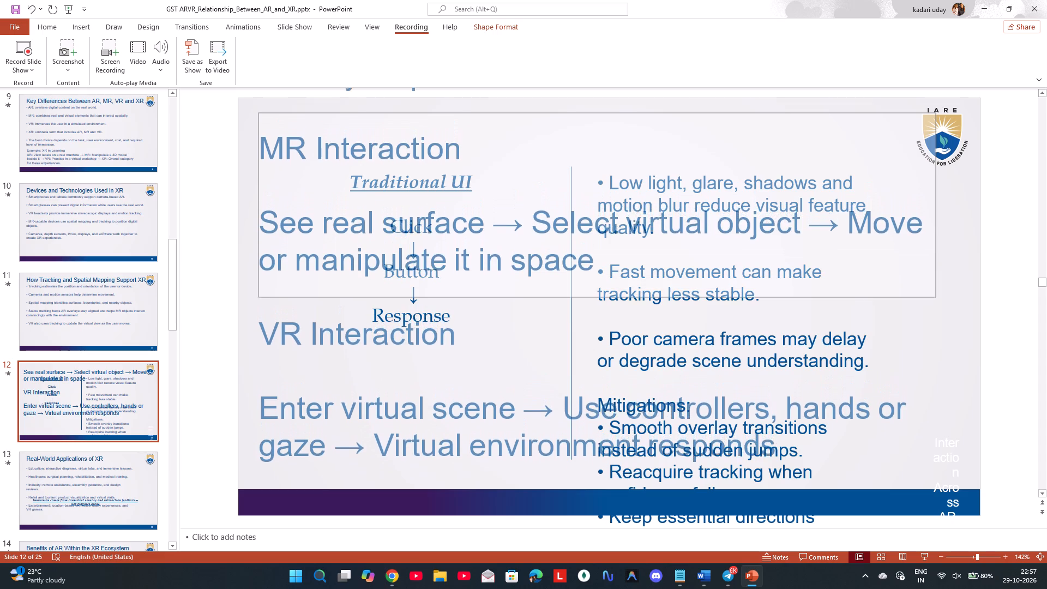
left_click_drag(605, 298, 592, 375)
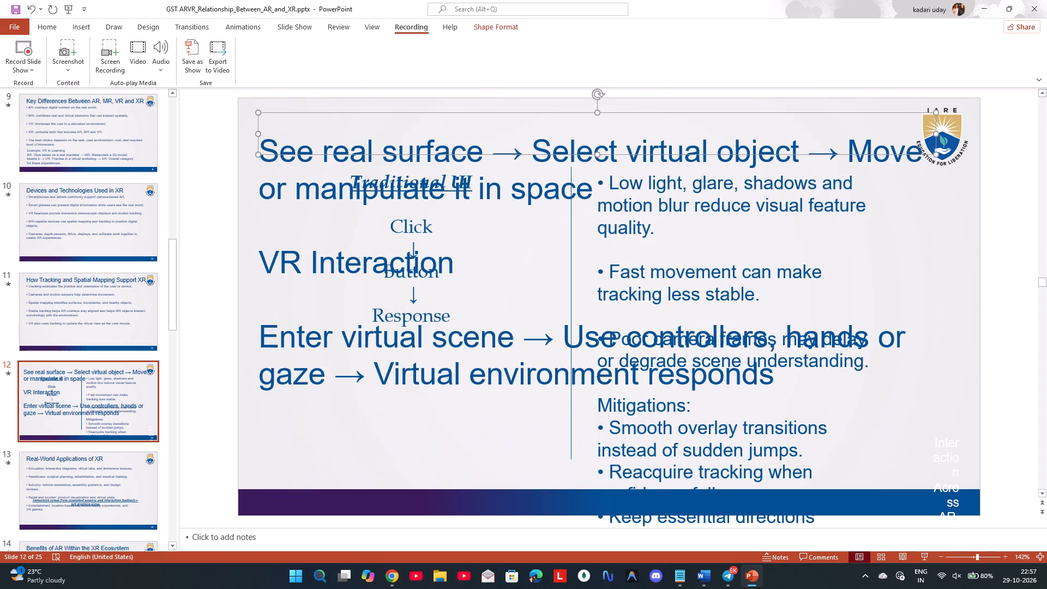
Set all text in slide 12's AR/MR/VR interaction text box to 12 pt.
scroll(535, 286, "up", 7)
scroll(535, 286, "down", 2)
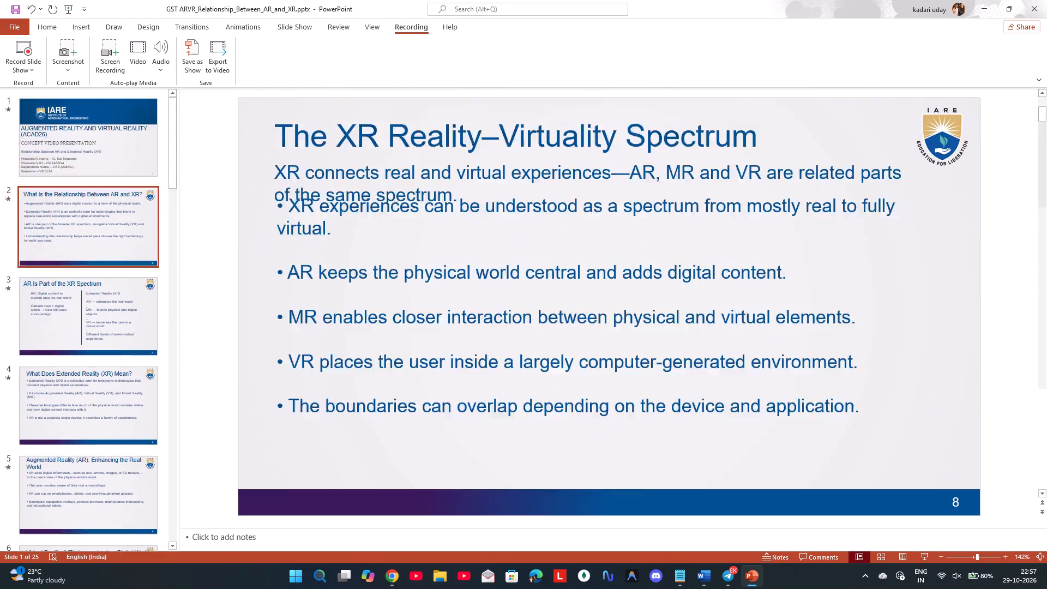
scroll(535, 286, "down", 5)
scroll(535, 286, "up", 5)
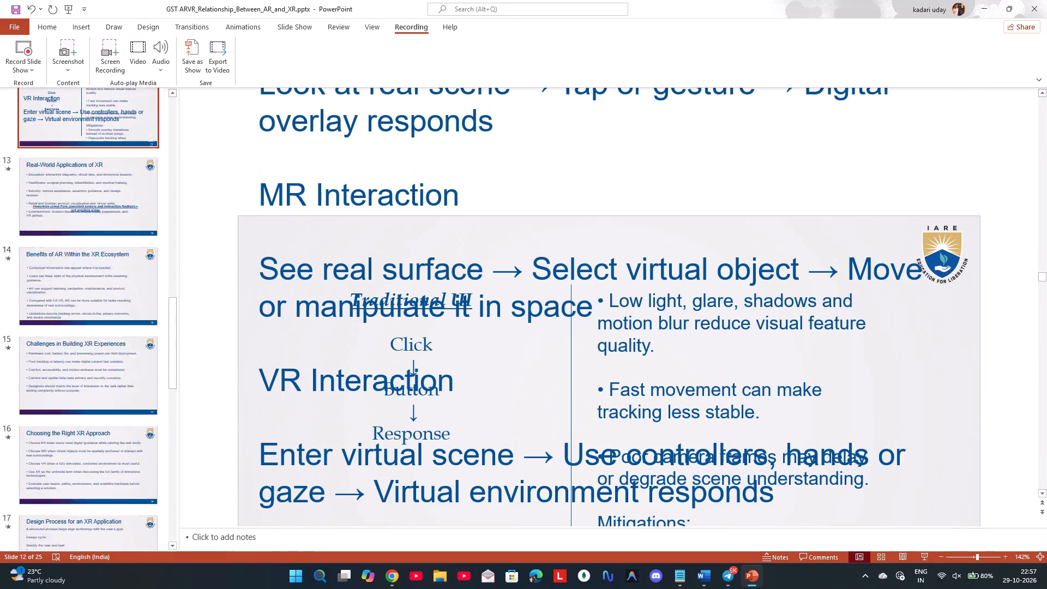
left_click(419, 222)
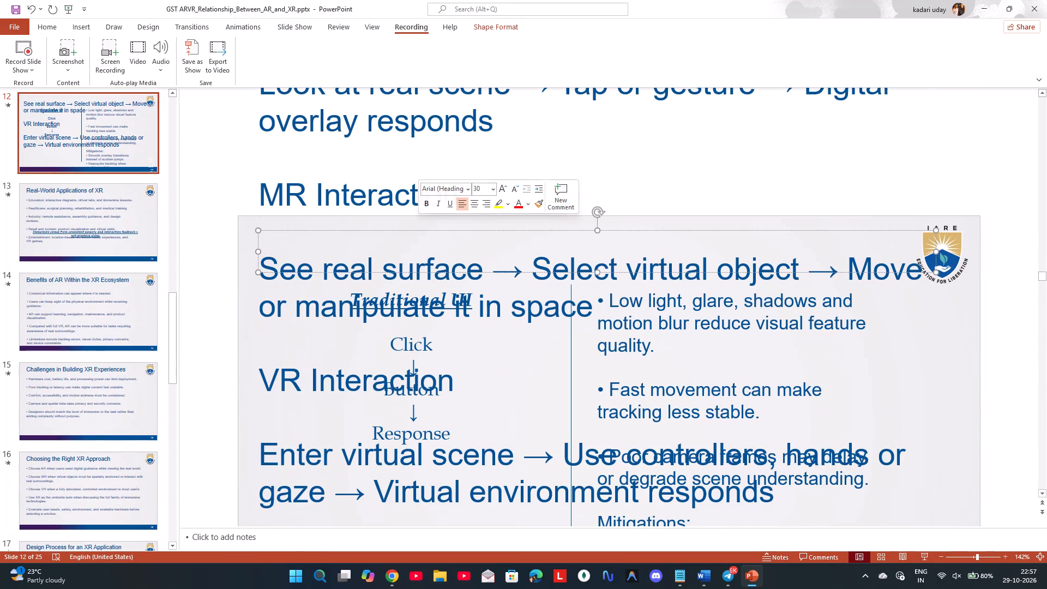
left_click(47, 21)
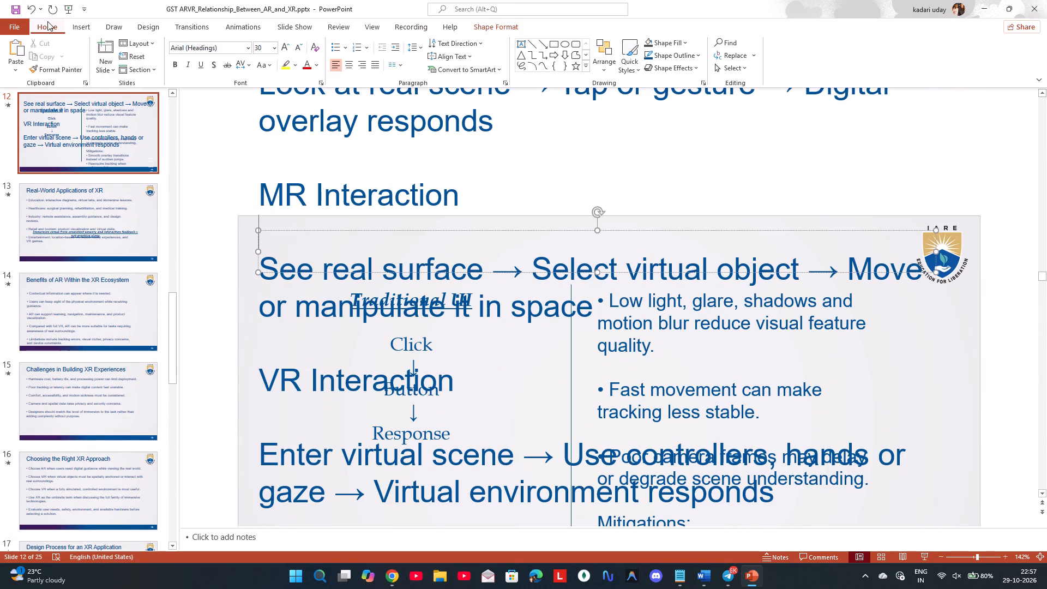
left_click(261, 47)
type("12")
key("Return")
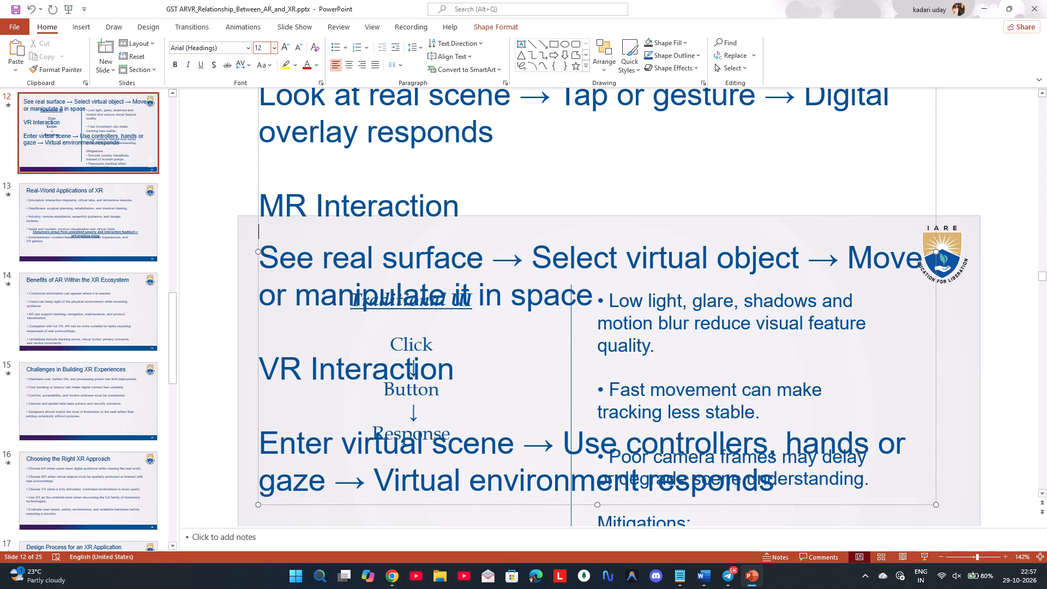
key("Escape")
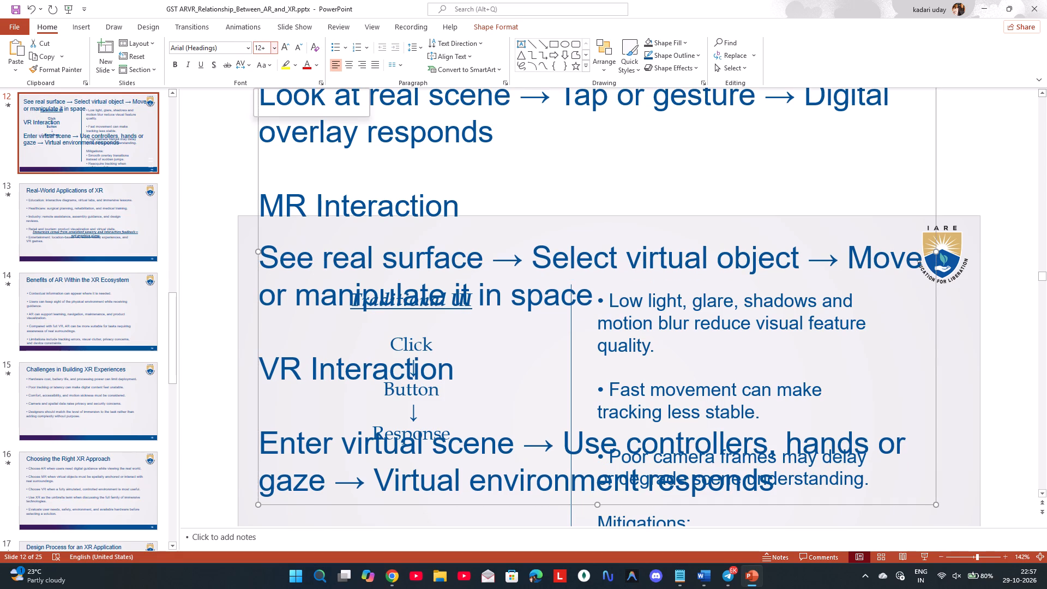
left_click(263, 49)
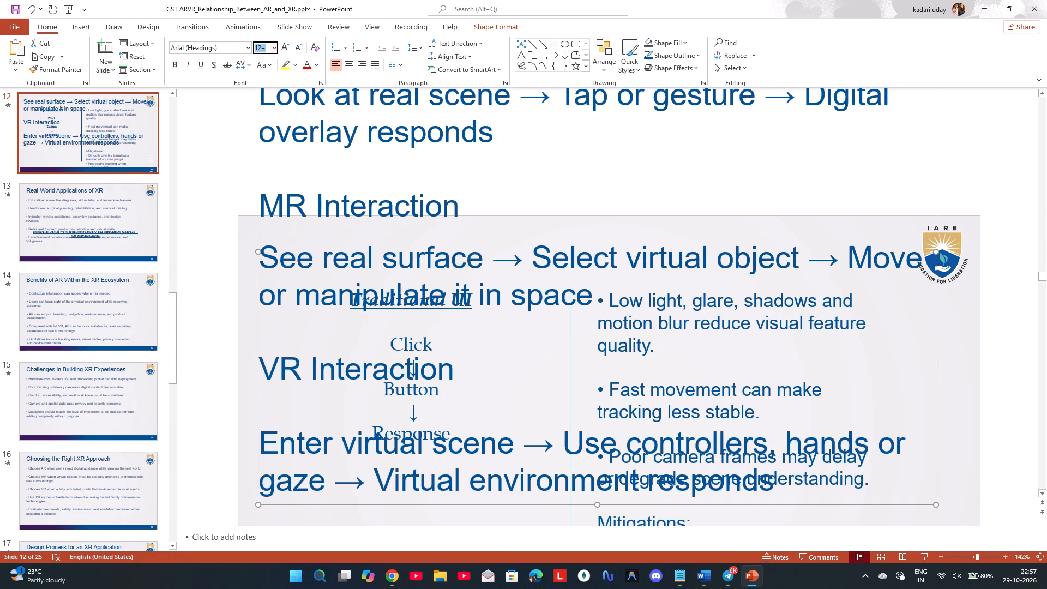
type("12")
key("Return")
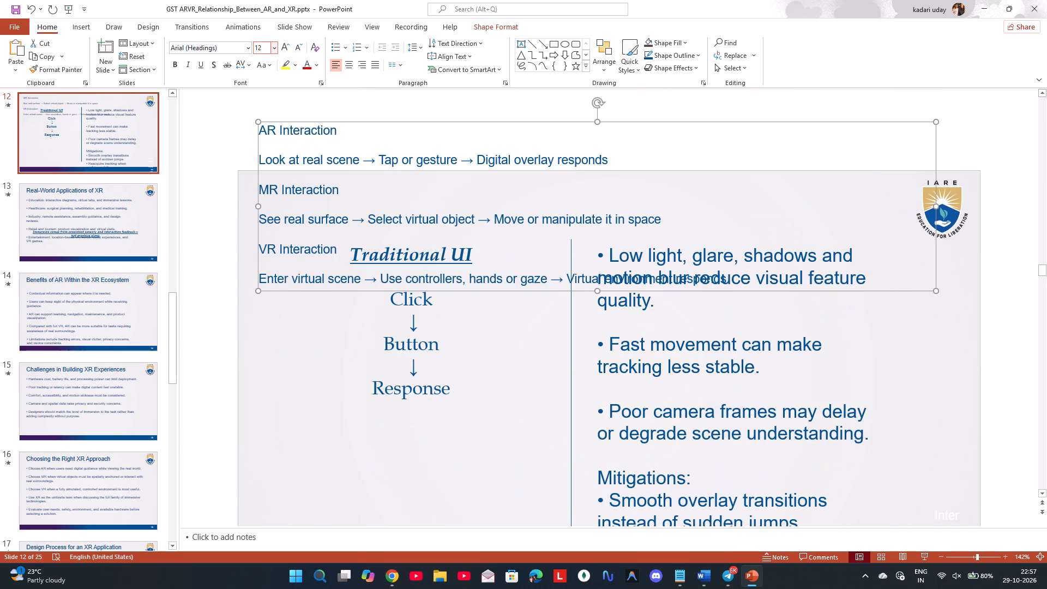
Move the AR/MR/VR interaction text box fully onto slide 12, just below the slide's top edge.
key("Down")
key("Down")
key("Down")
key("Down")
key("Down")
key("Down")
key("Down")
key("Down")
key("Down")
key("Down")
key("Down")
key("Down")
key("Down")
key("Down")
key("Down")
key("Down")
key("Down")
key("Down")
key("Down")
key("Down")
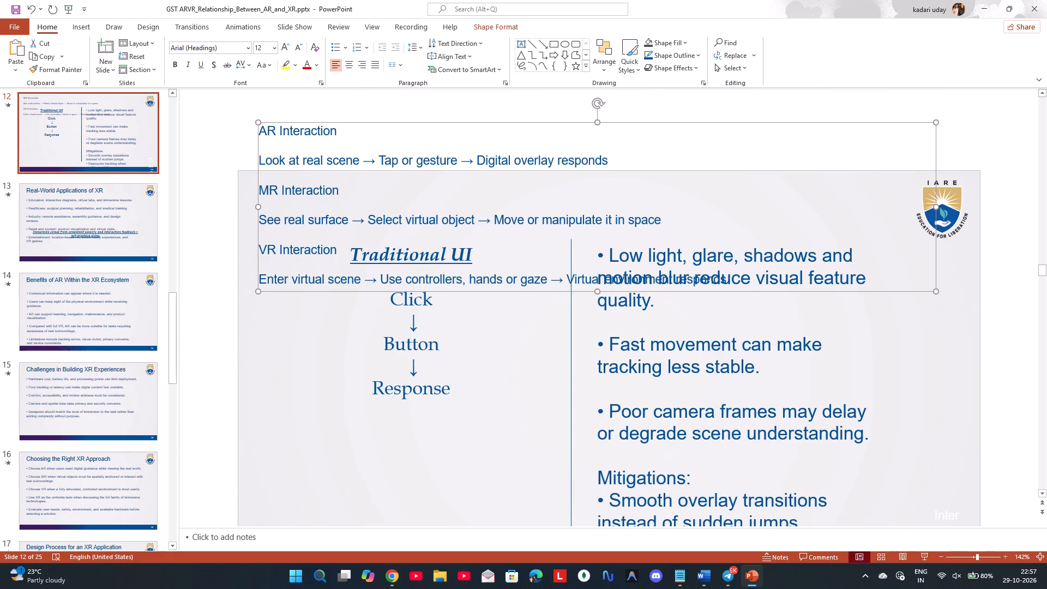
key("Down")
key("Up")
key("Up")
key("Up")
key("Up")
key("Up")
key("Up")
key("Up")
key("Up")
key("Up")
key("Up")
key("Up")
key("Up")
key("Up")
key("Up")
key("Up")
key("Up")
key("Up")
key("Up")
key("Up")
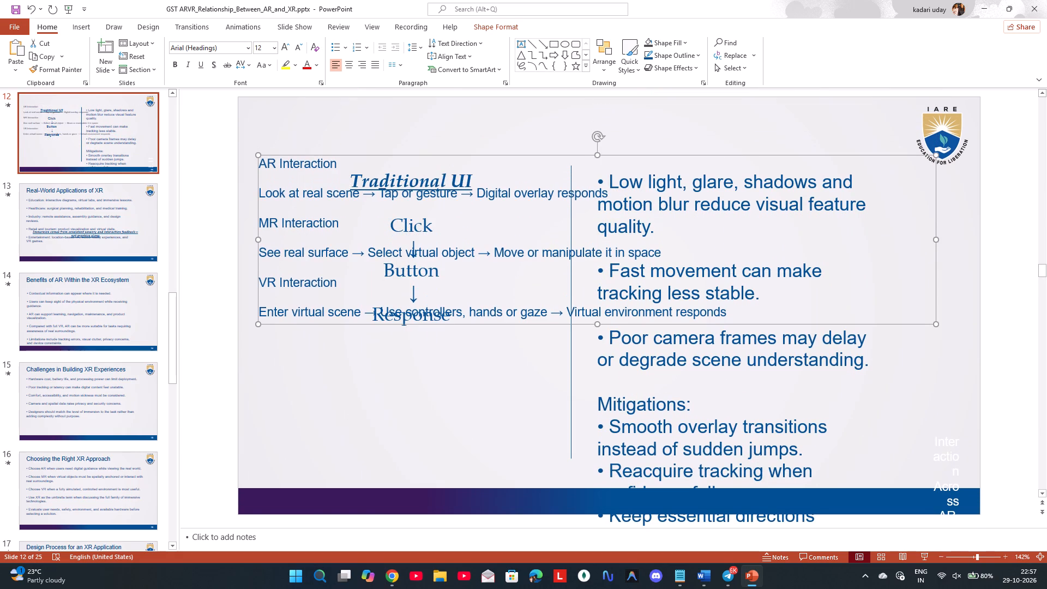
key("Up")
key("Up")
key("Up")
key("Up")
key("Up")
key("Up")
key("Up")
key("Up")
key("Up")
key("Up")
key("Up")
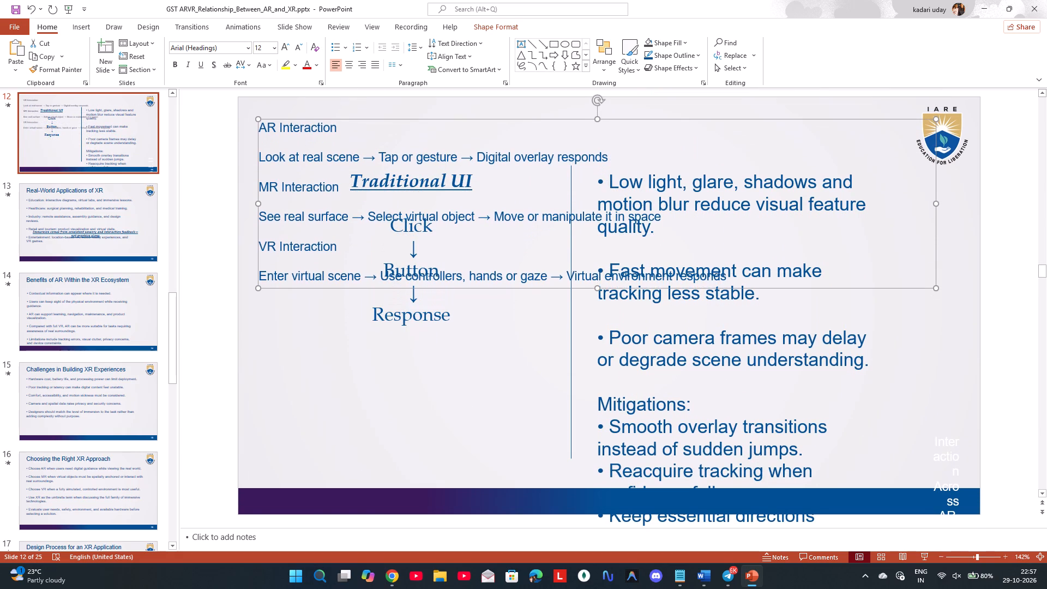
key("Up")
key("Up")
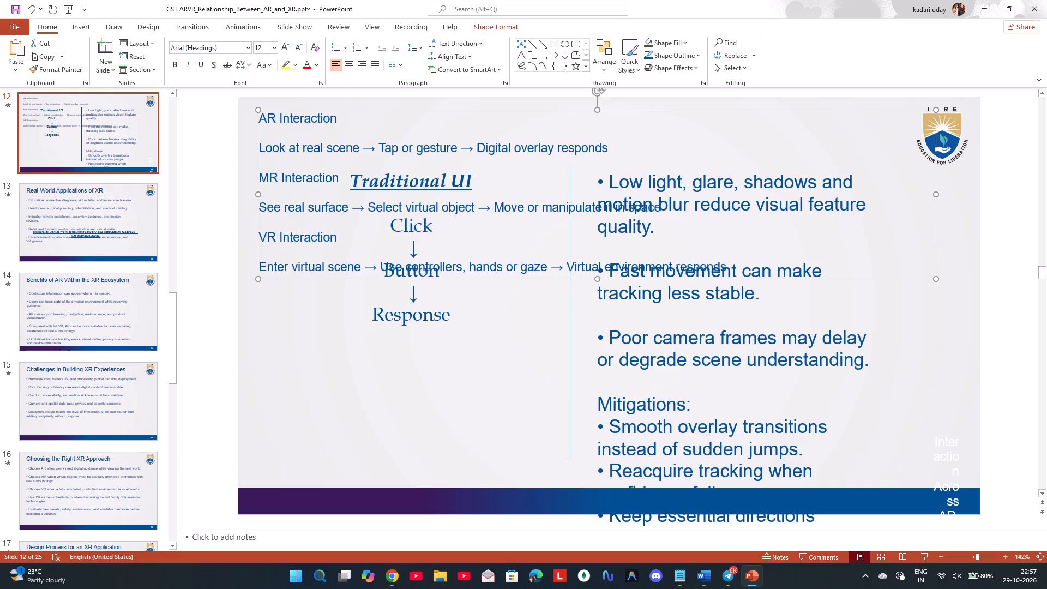
Move the Traditional UI text box on slide 12 down and left, directly below the VR interaction line.
left_click(428, 317)
key("Escape")
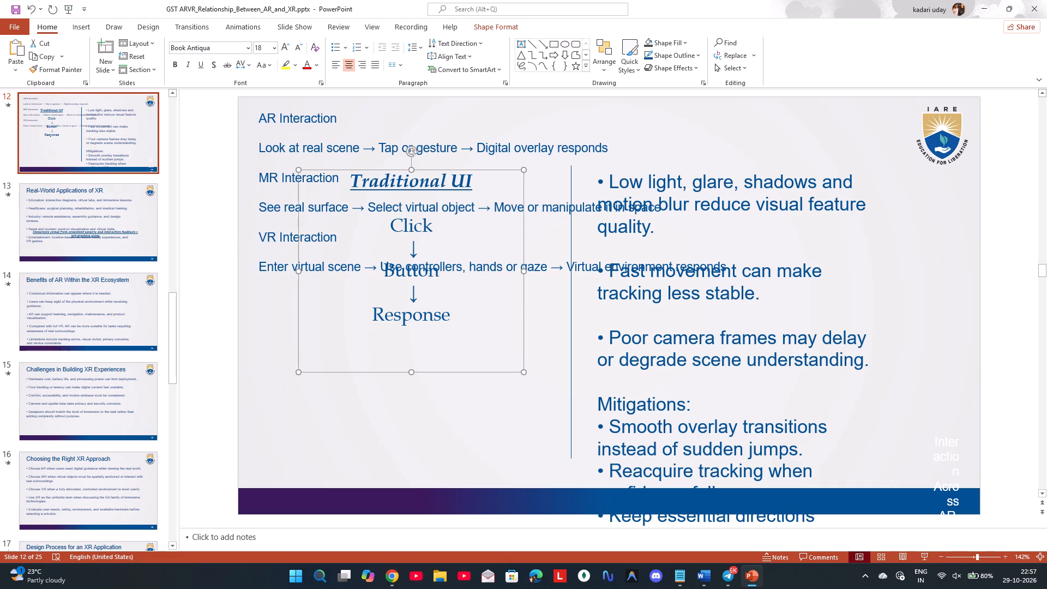
key("Down")
key("Down")
key("Down")
key("Down")
key("Down")
key("Down")
key("Down")
key("Down")
key("Down")
key("Down")
key("Down")
key("Down")
key("Down")
key("Down")
key("Down")
key("Down")
key("Down")
key("Down")
key("Down")
key("Down")
key("Down")
key("Down")
key("Down")
key("Down")
key("Down")
key("Down")
key("Down")
key("Down")
key("Down")
key("Down")
key("Down")
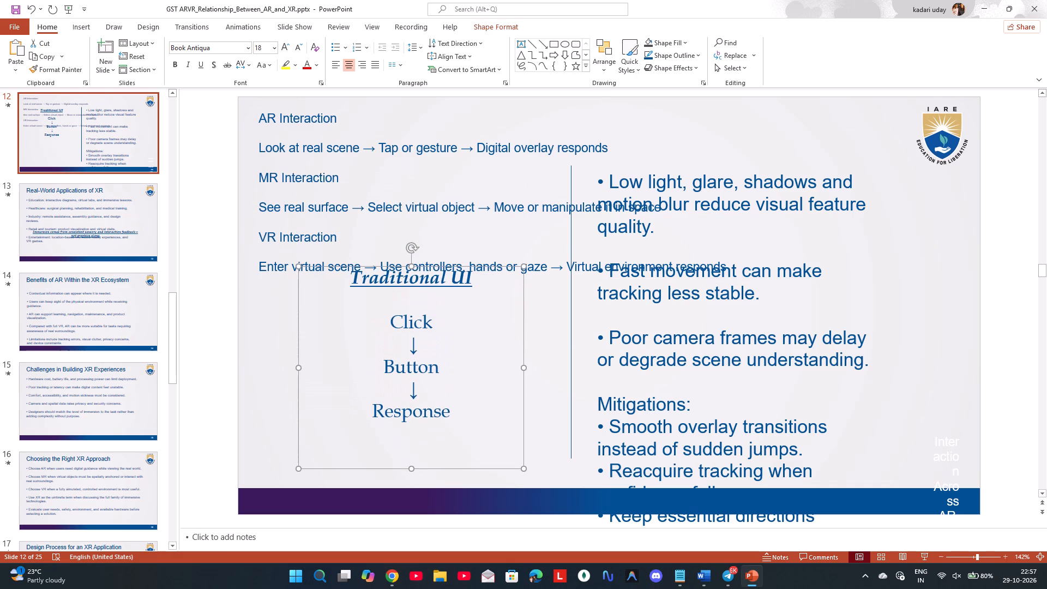
key("Left")
key("Left")
key("Left")
key("Left")
key("Left")
key("Left")
key("Left")
key("Left")
key("Left")
key("Left")
key("Left")
key("Left")
key("Left")
key("Left")
key("Left")
key("Left")
key("Left")
key("Left")
key("Left")
key("Left")
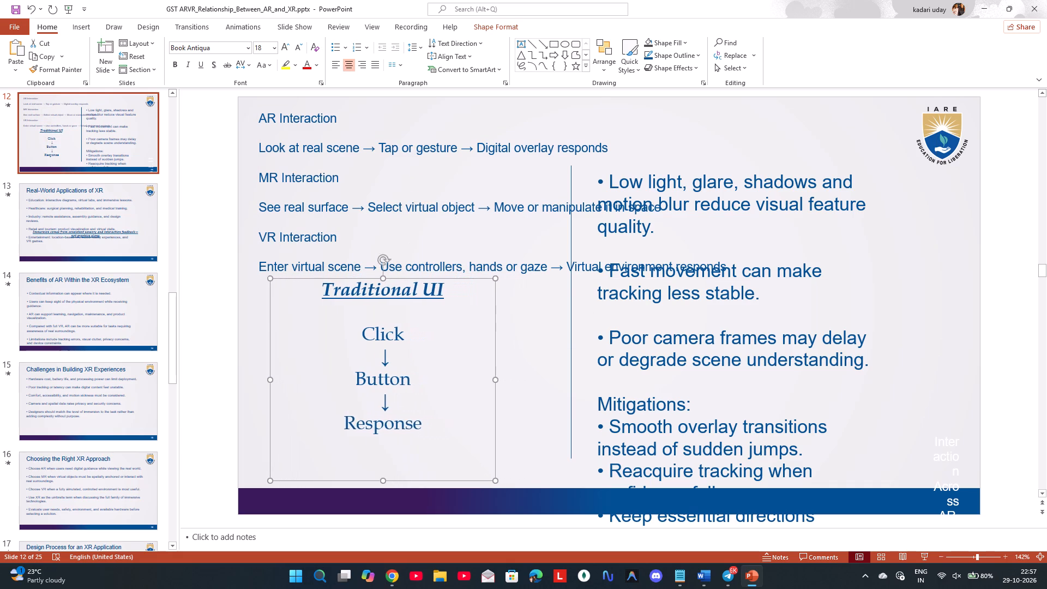
key("Down")
key("Down")
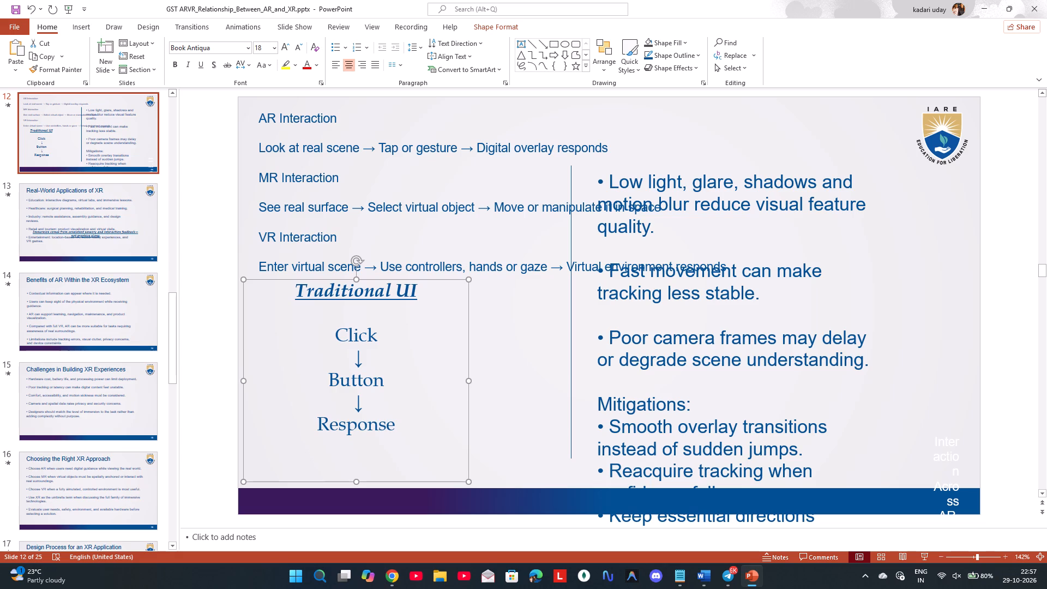
Set all text in slide 12's tracking issues and Mitigations text box to 12 pt.
left_click(733, 297)
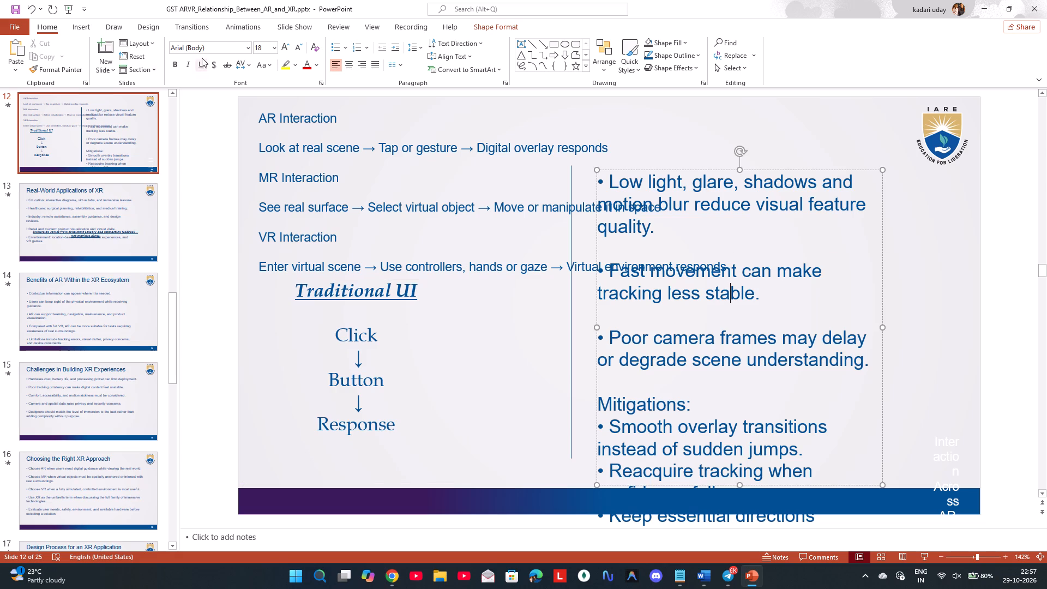
left_click(261, 48)
type("12")
key("Return")
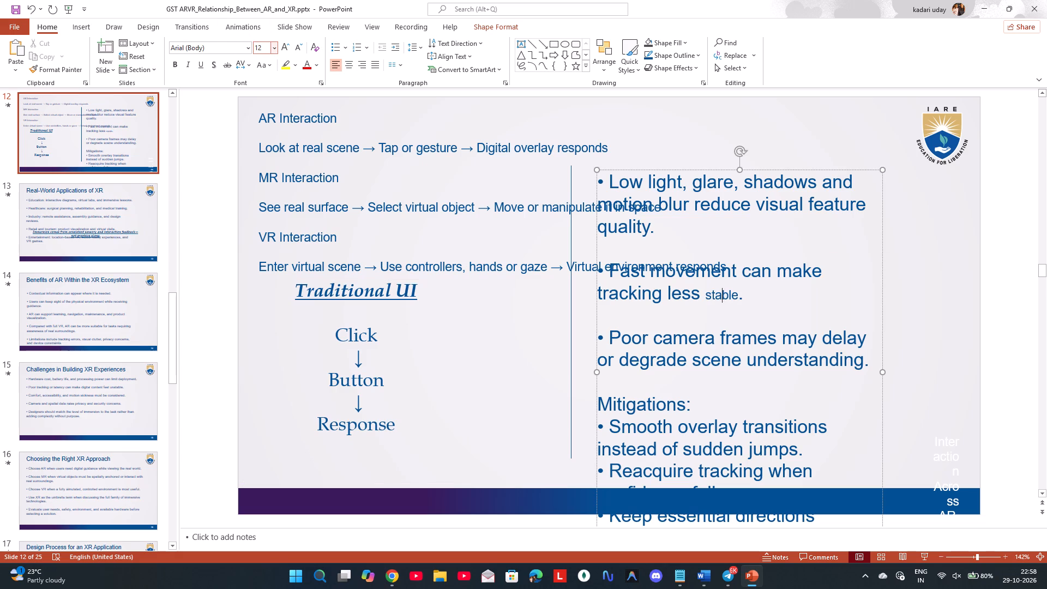
key("ctrl+a")
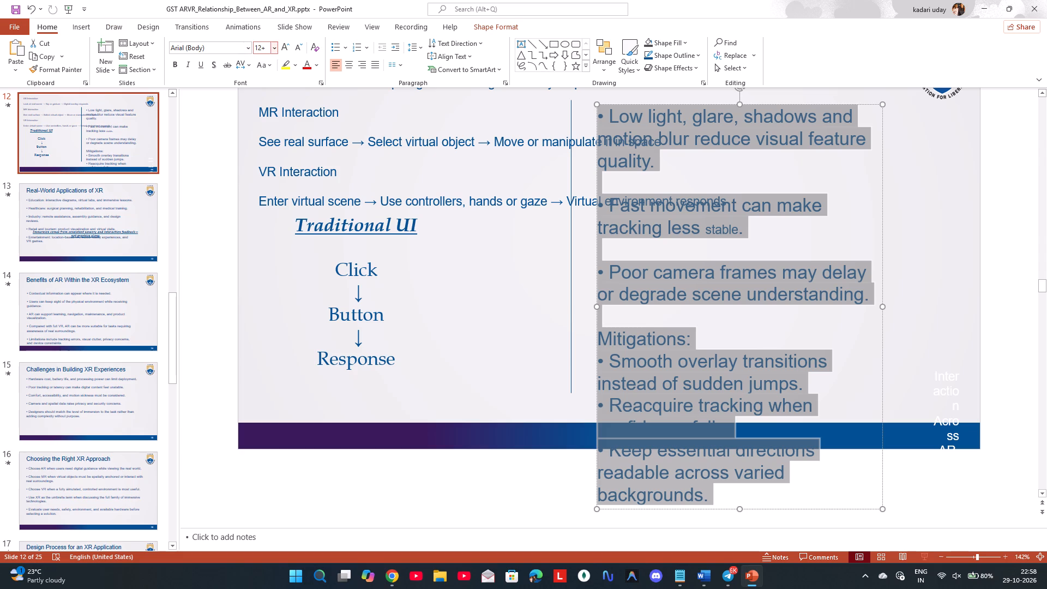
left_click(258, 49)
type("12")
key("Return")
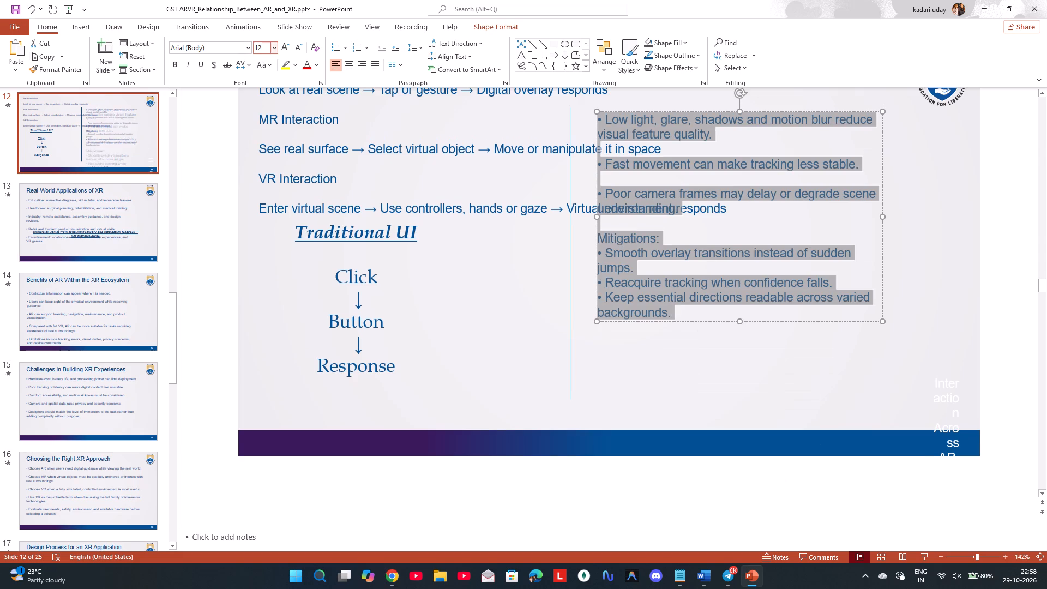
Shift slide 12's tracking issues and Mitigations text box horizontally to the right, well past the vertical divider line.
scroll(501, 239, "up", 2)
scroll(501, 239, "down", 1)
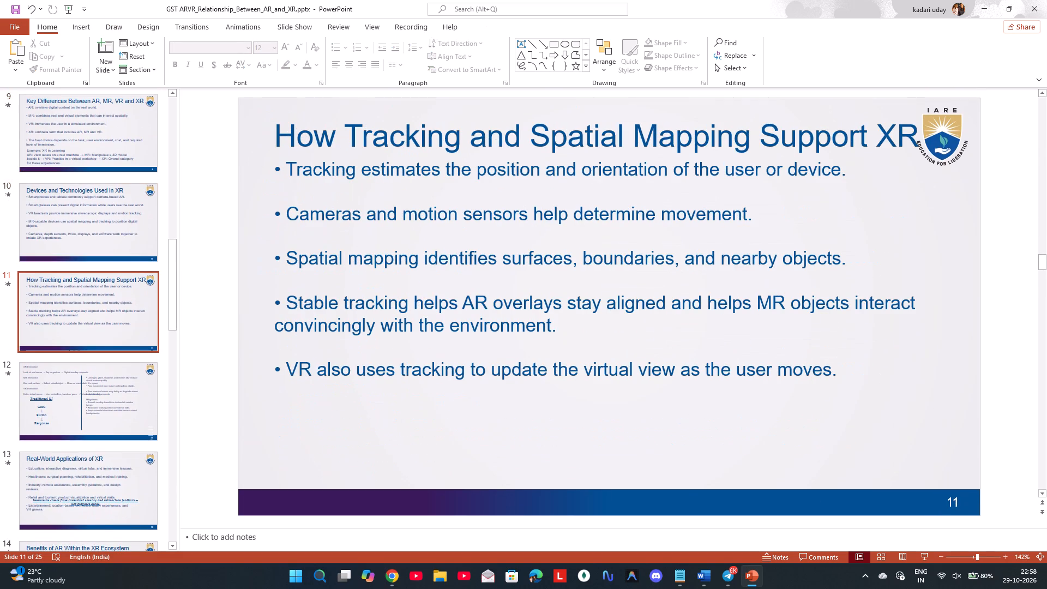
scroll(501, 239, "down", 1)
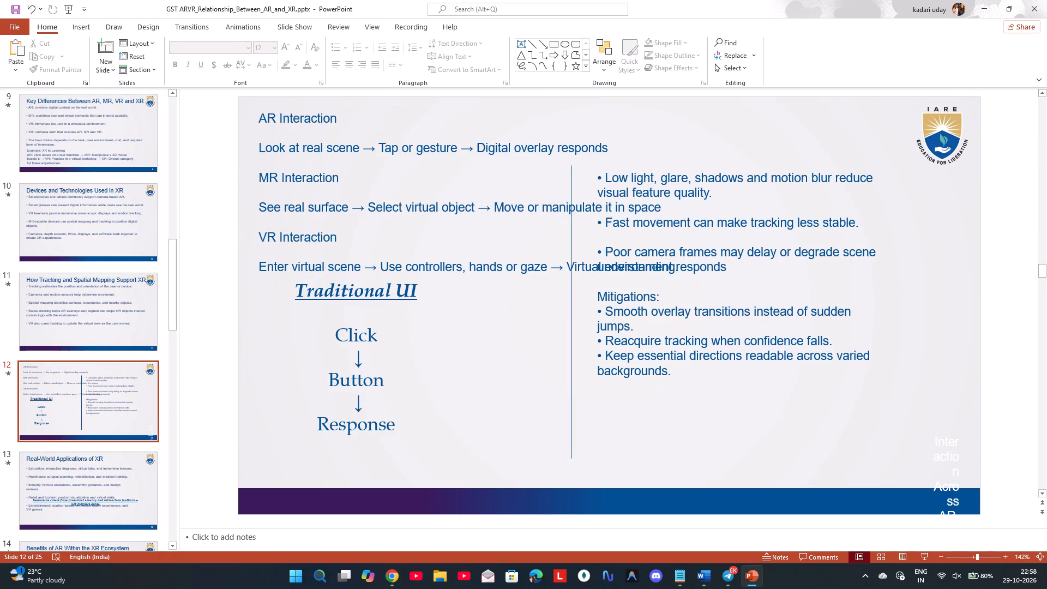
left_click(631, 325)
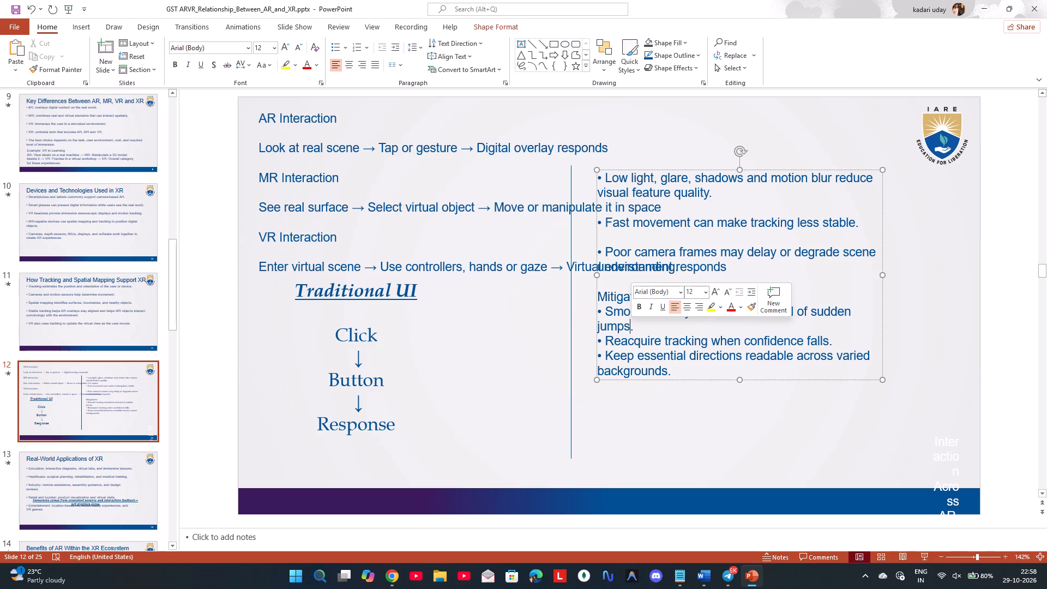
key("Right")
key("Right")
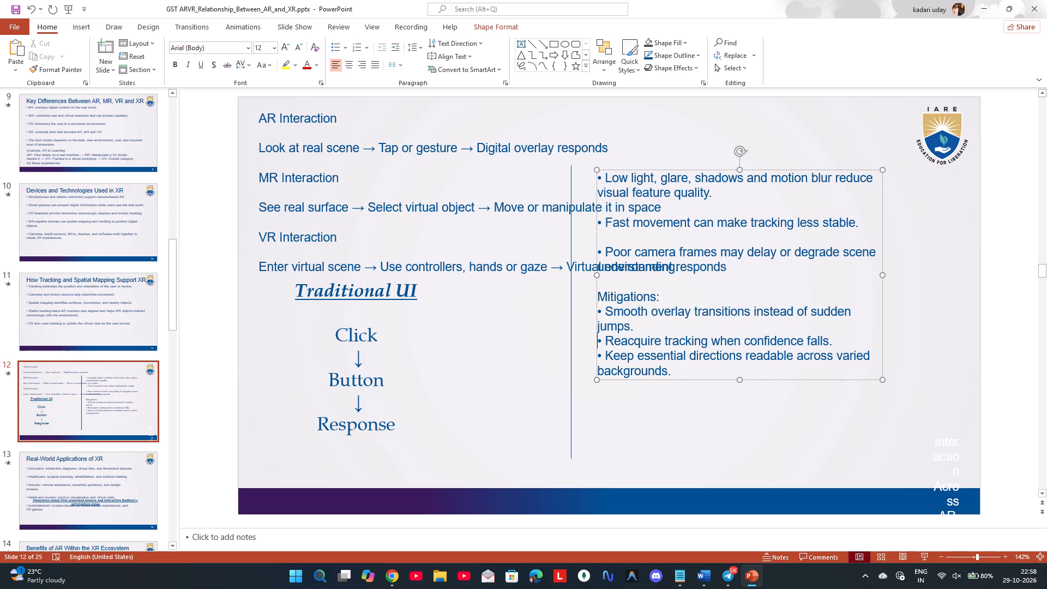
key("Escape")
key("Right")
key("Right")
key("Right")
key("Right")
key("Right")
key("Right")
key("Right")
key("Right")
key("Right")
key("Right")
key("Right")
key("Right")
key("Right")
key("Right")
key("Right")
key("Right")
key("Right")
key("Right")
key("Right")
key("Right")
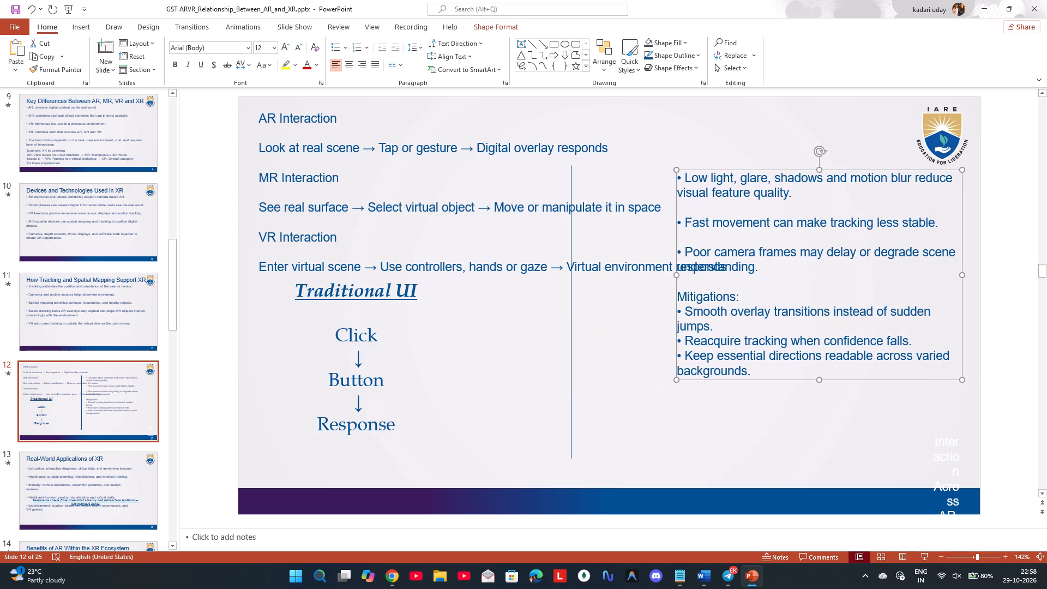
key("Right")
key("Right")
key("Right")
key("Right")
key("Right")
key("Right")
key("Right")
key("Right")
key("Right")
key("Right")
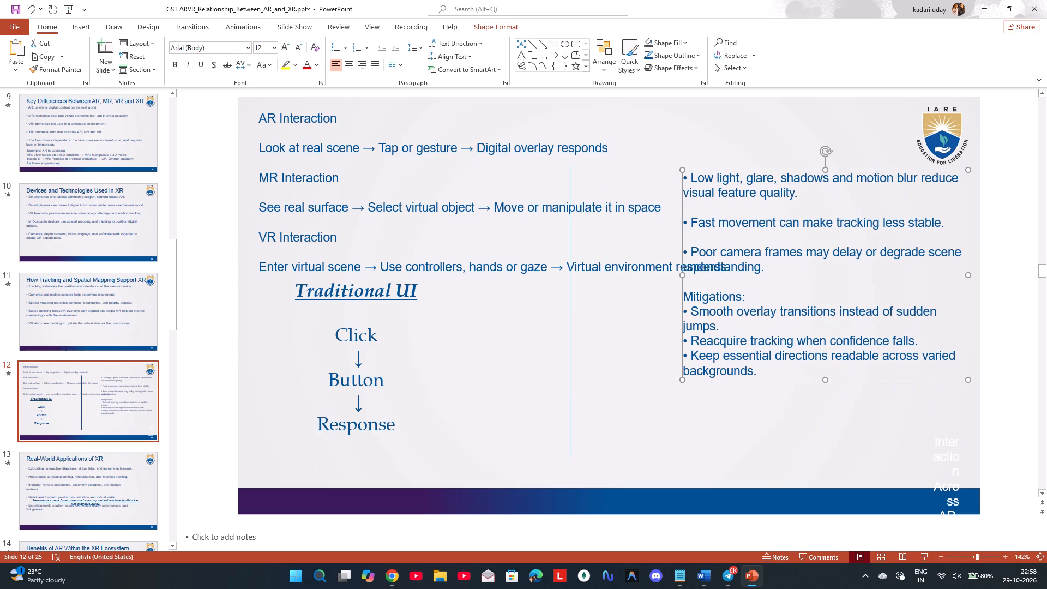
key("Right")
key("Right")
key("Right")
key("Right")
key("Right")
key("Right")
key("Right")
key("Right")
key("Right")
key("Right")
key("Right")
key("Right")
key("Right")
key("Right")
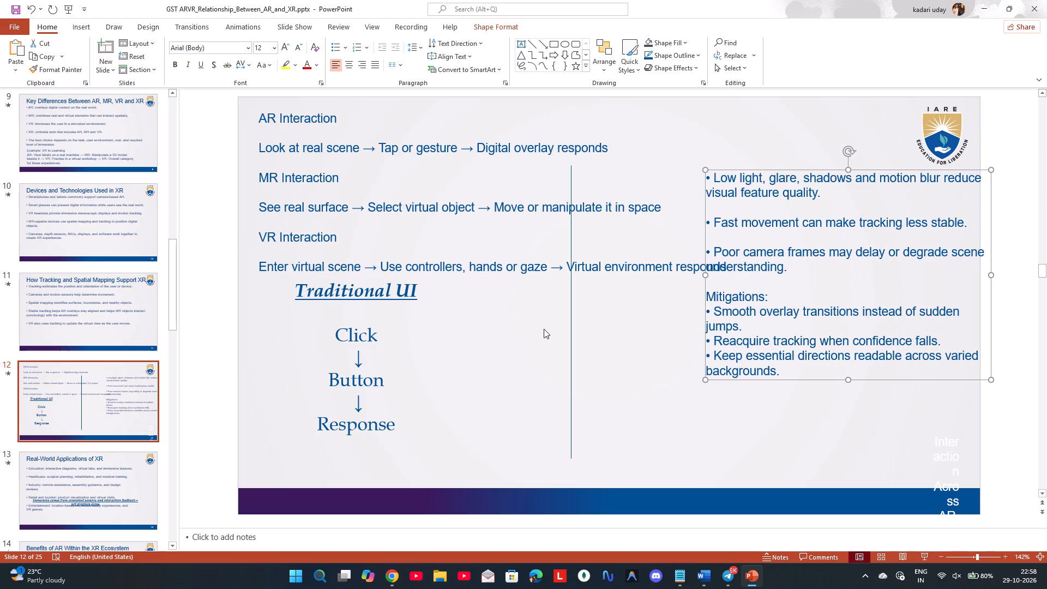
Delete the vertical divider line on slide 12.
left_click(574, 331)
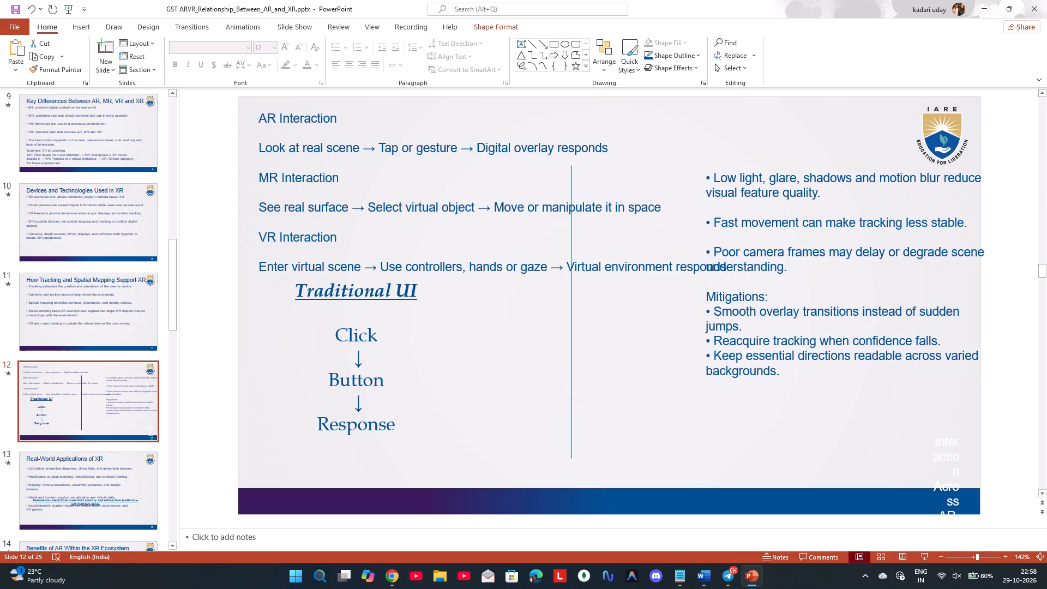
key("Delete")
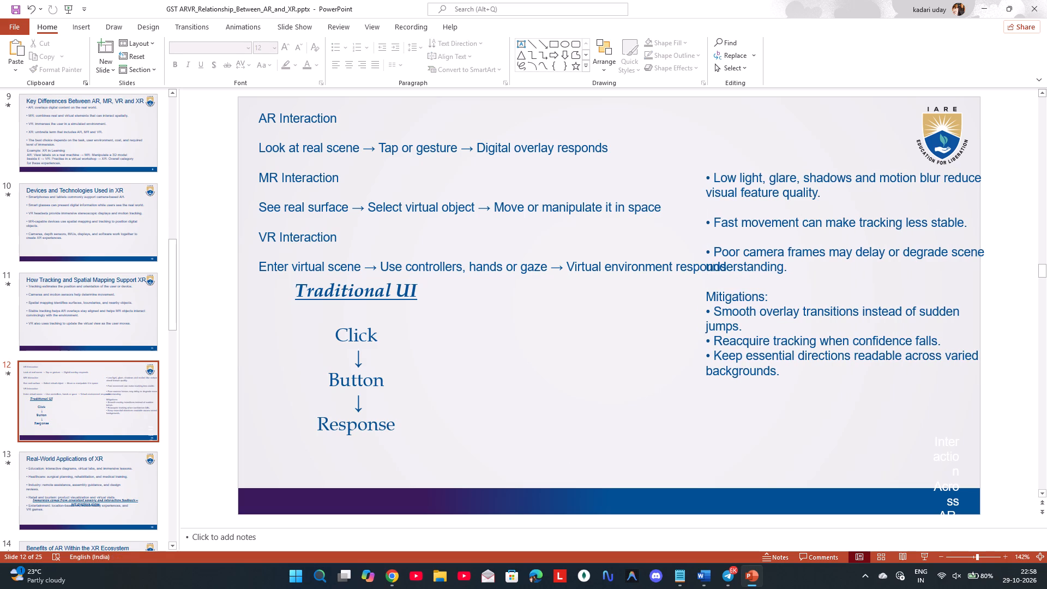
Move the tracking issues and Mitigations text off slide 12 into the body of a new slide 13, without trailing empty lines.
left_click(792, 228)
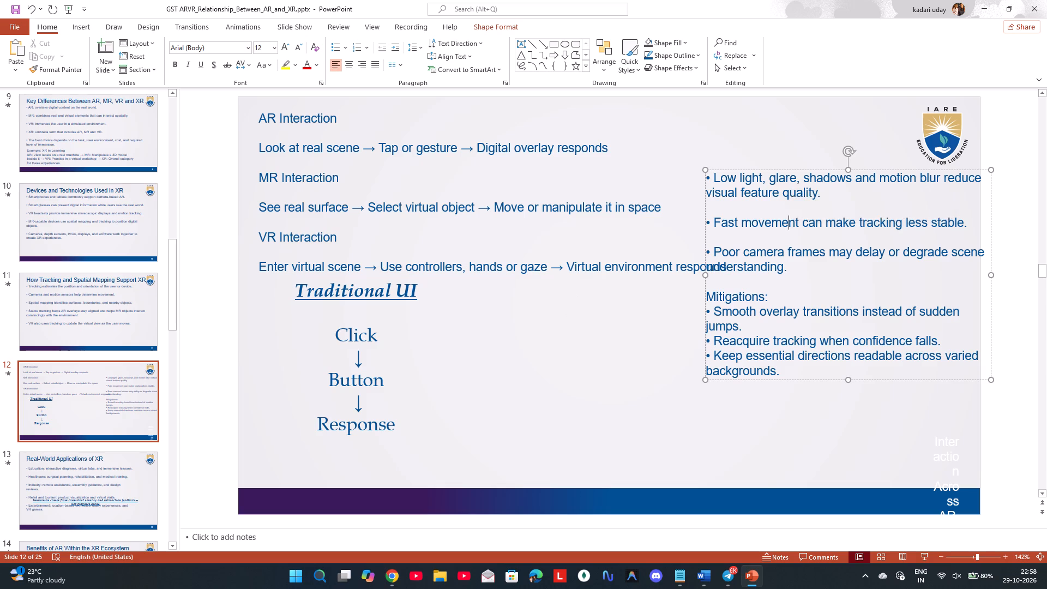
key("ctrl+a")
key("ctrl+x")
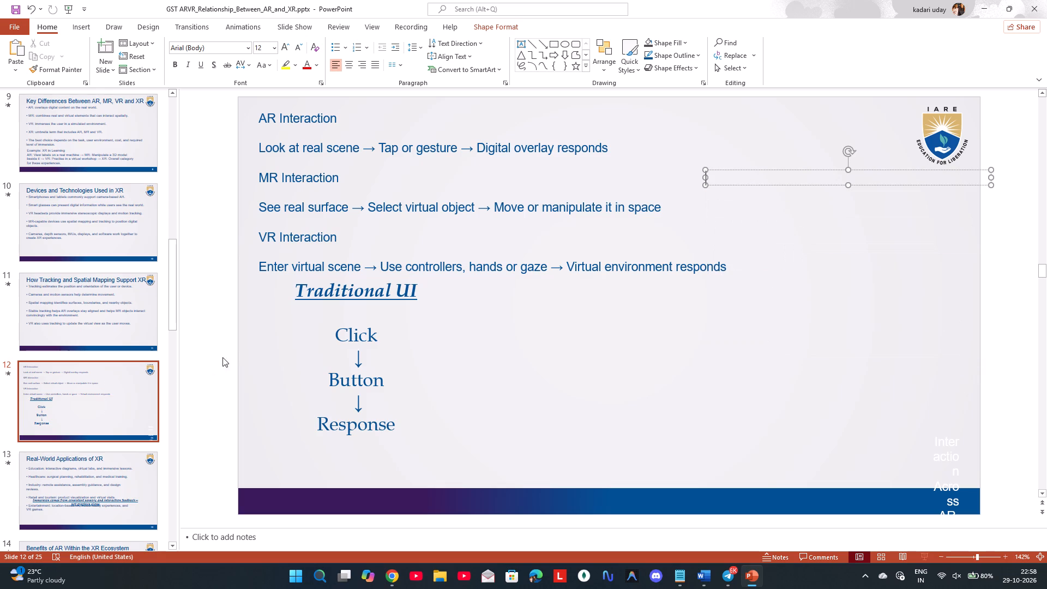
key("ctrl+m")
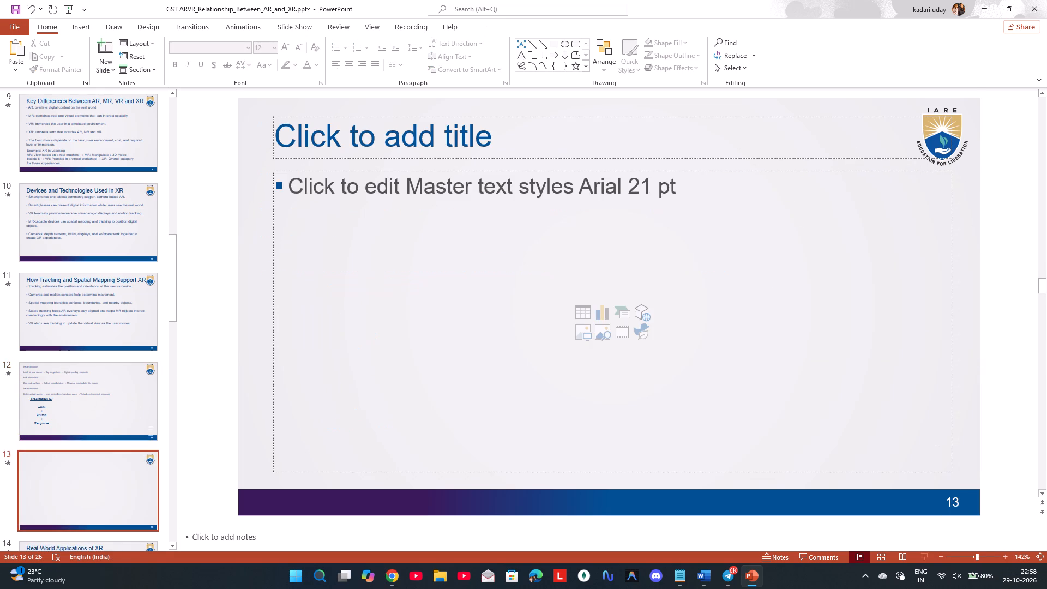
left_click(507, 310)
key("ctrl+v")
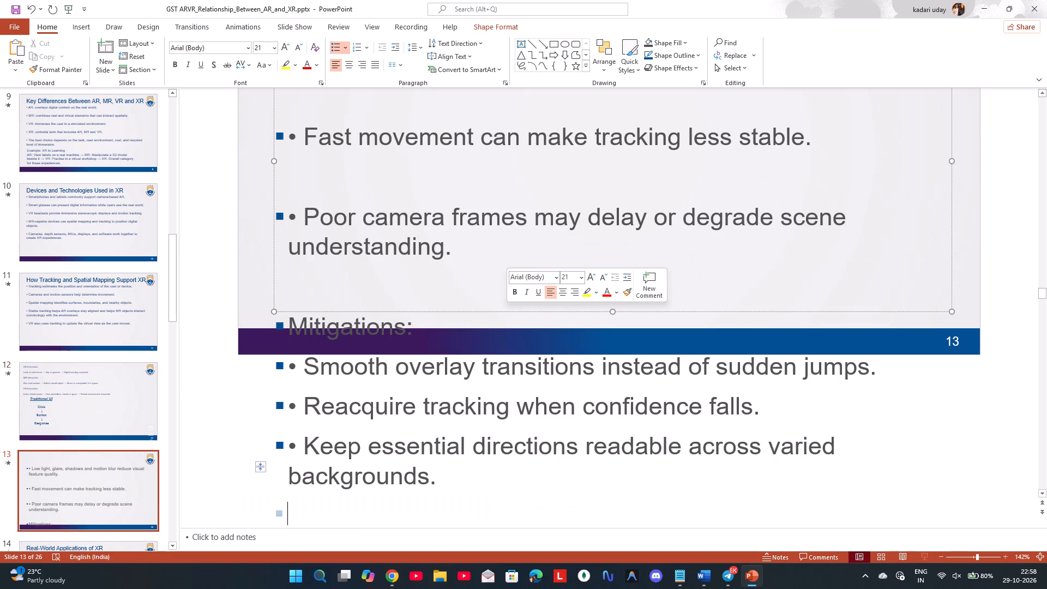
scroll(507, 310, "up", 1)
key("BackSpace")
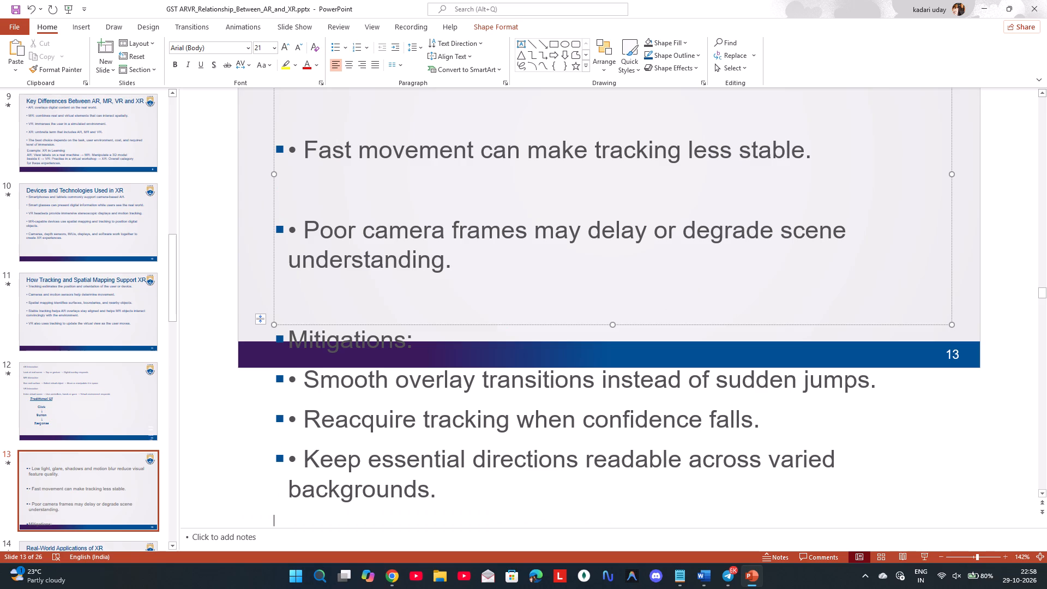
key("BackSpace")
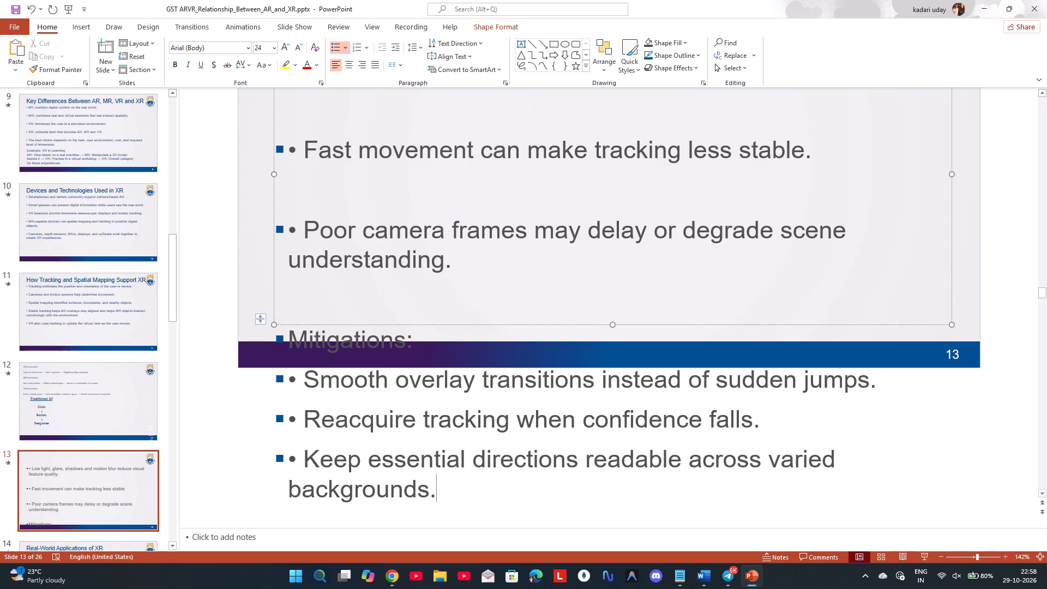
Set all body text on slide 13 to 20 pt.
scroll(371, 179, "up", 2)
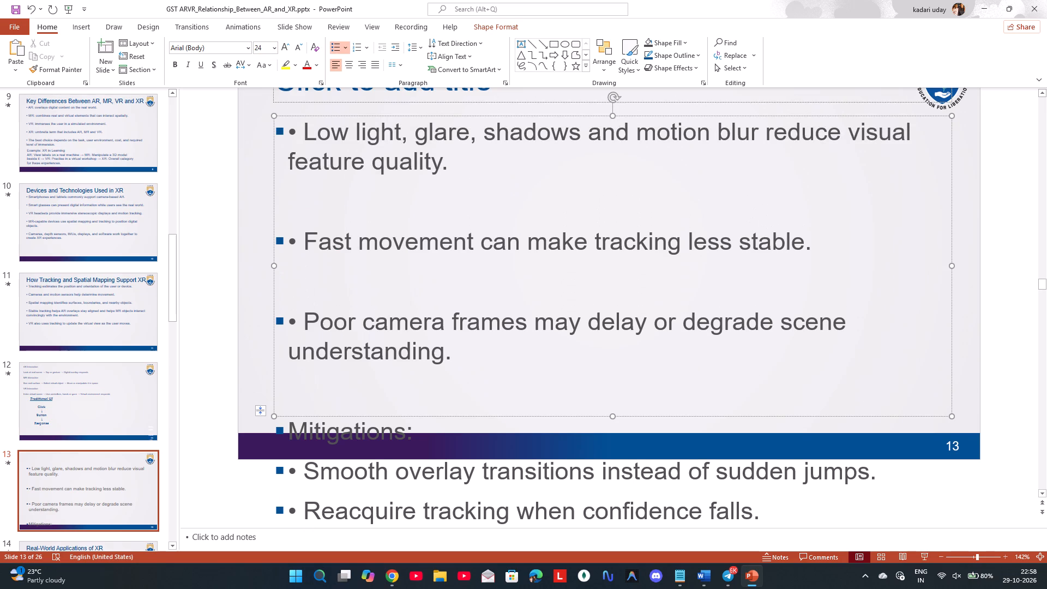
left_click(371, 179)
key("Escape")
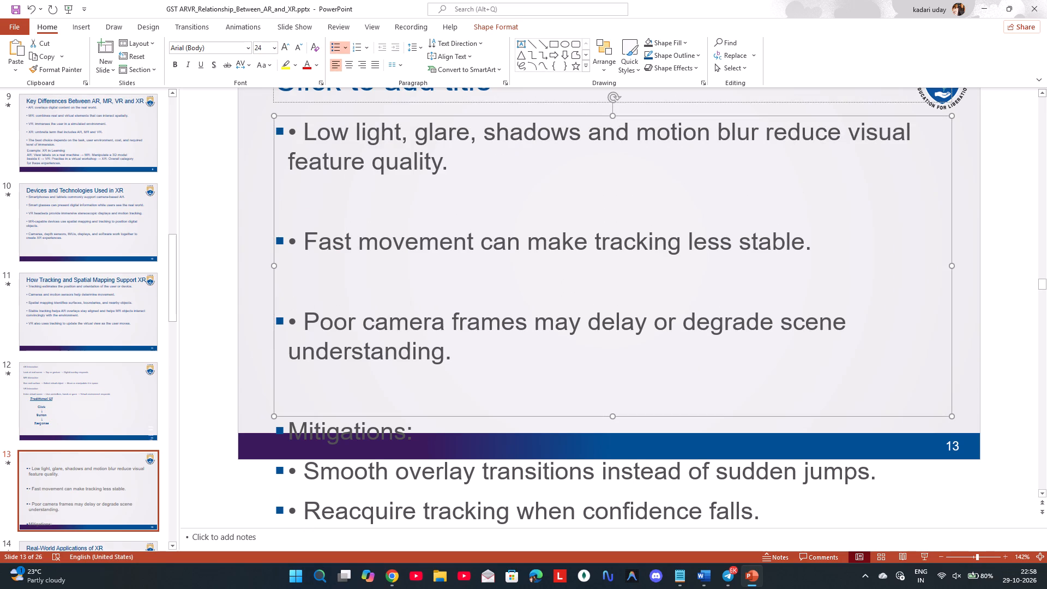
left_click(262, 46)
type("20")
key("Return")
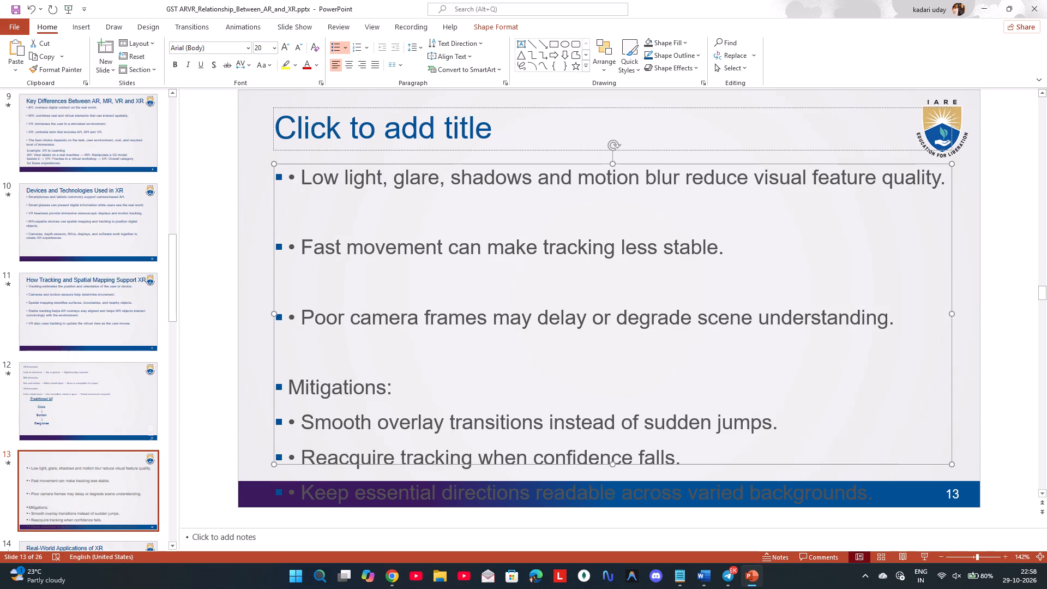
Remove the blank lines between the tracking issue bullets and above Mitigations in slide 13's body text.
left_click(338, 357)
key("BackSpace")
key("BackSpace")
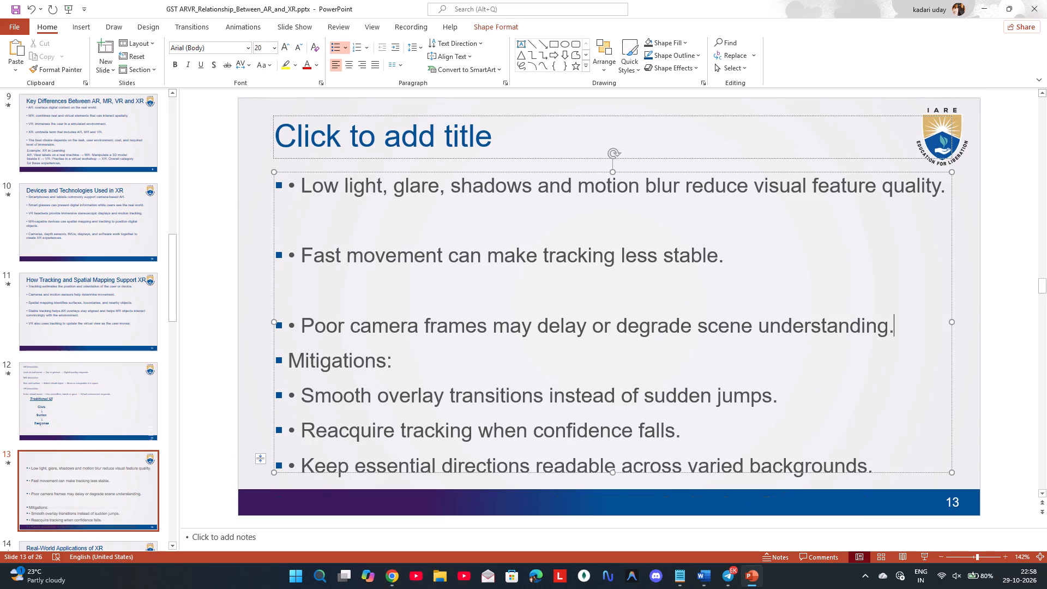
key("Up")
key("BackSpace")
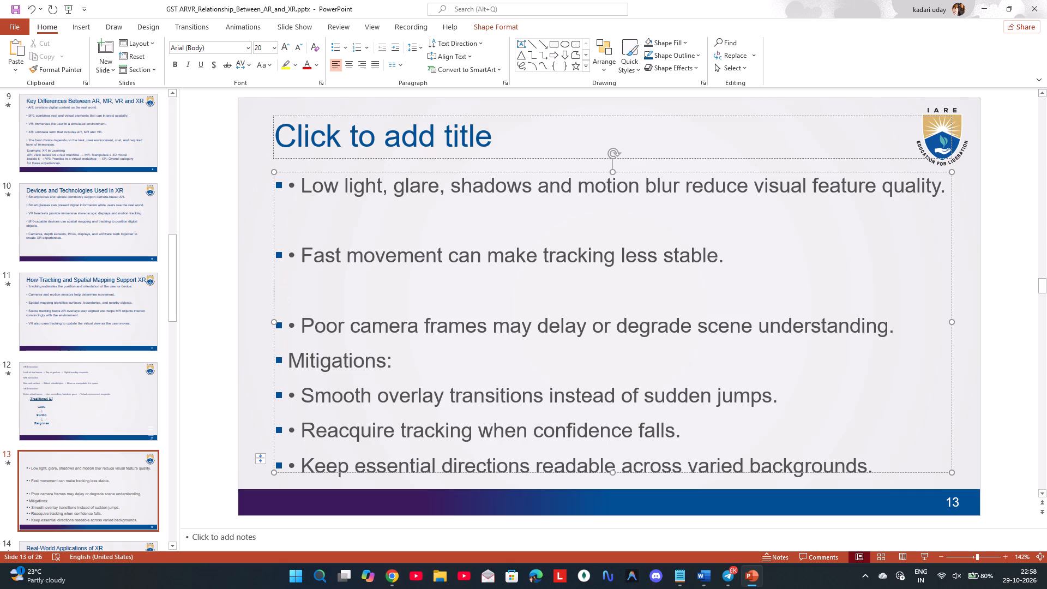
key("BackSpace")
key("Up")
key("BackSpace")
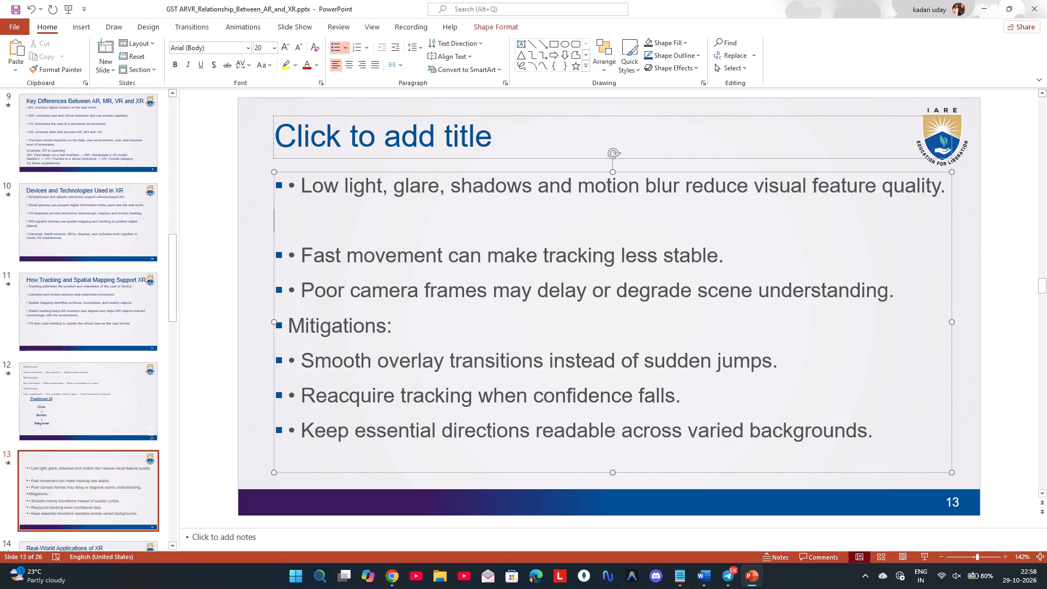
key("BackSpace")
key("Escape")
key("Escape")
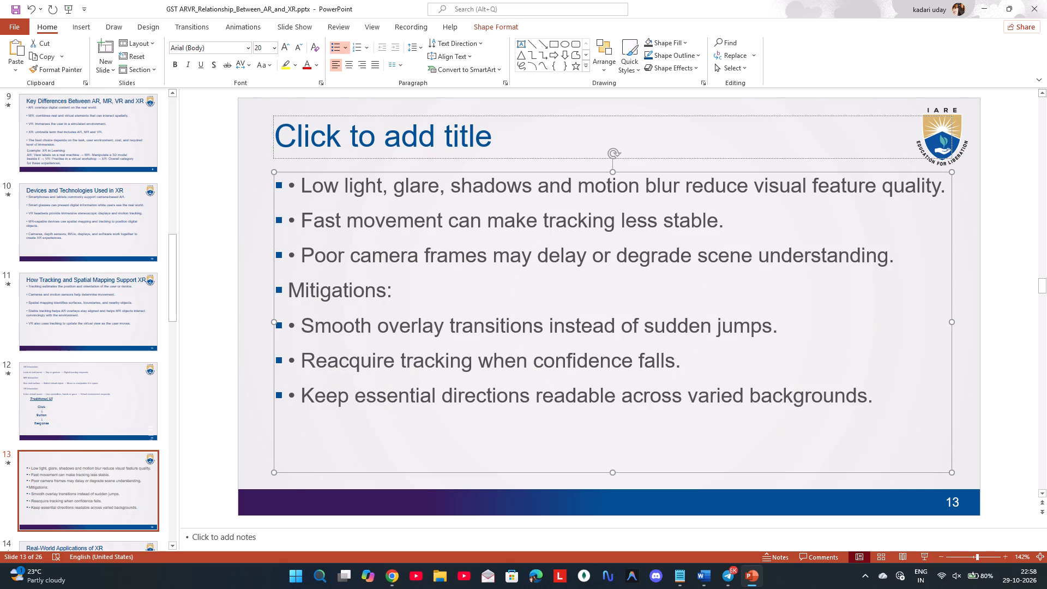
Set all text in slide 12's AR/MR/VR interaction text box to 20 pt.
left_click(98, 416)
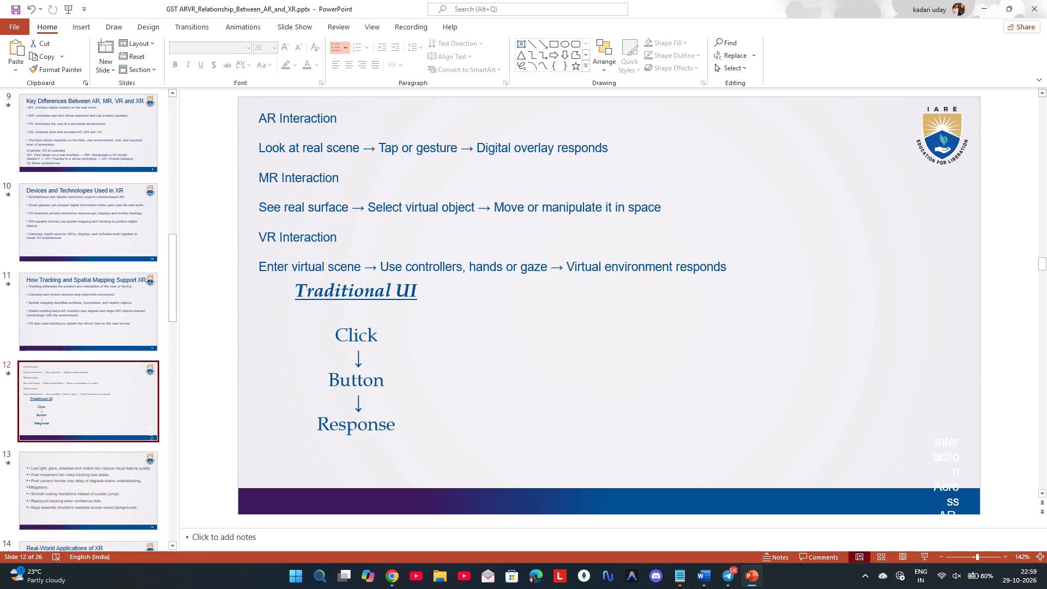
left_click(376, 226)
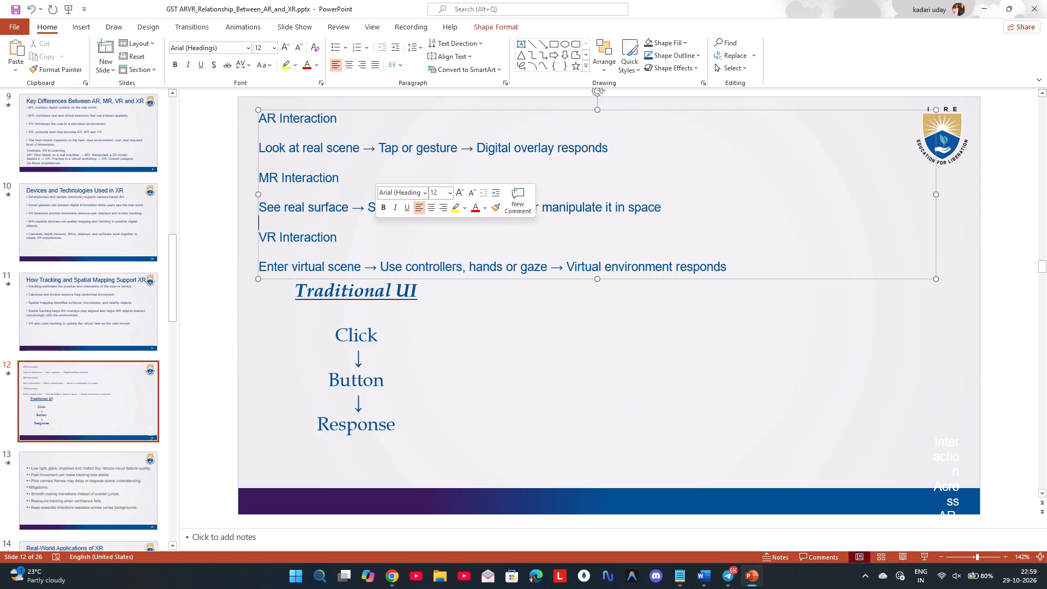
left_click(99, 305)
left_click(449, 239)
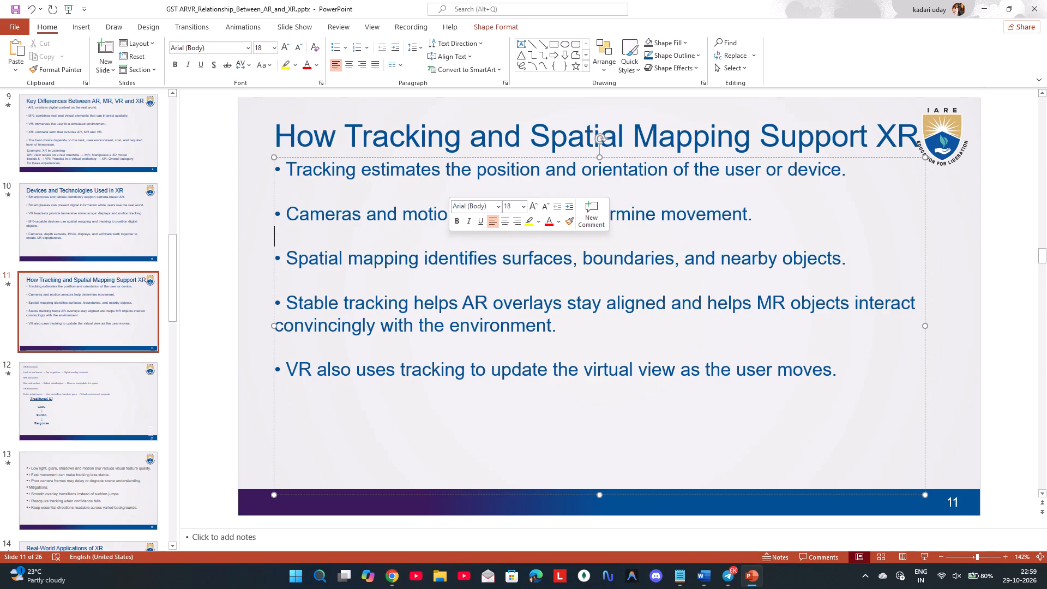
left_click(82, 366)
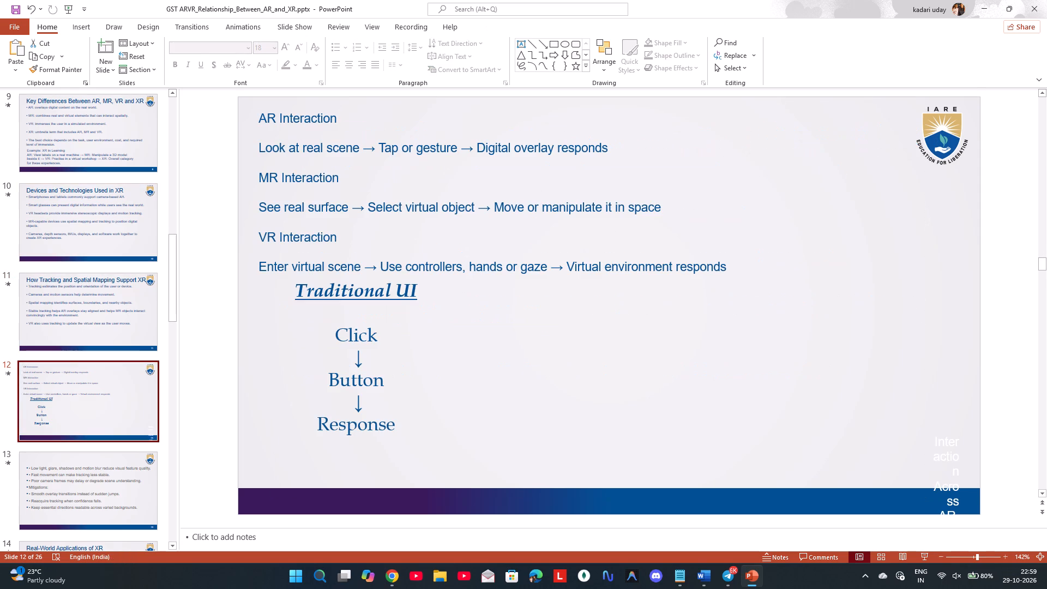
left_click(379, 266)
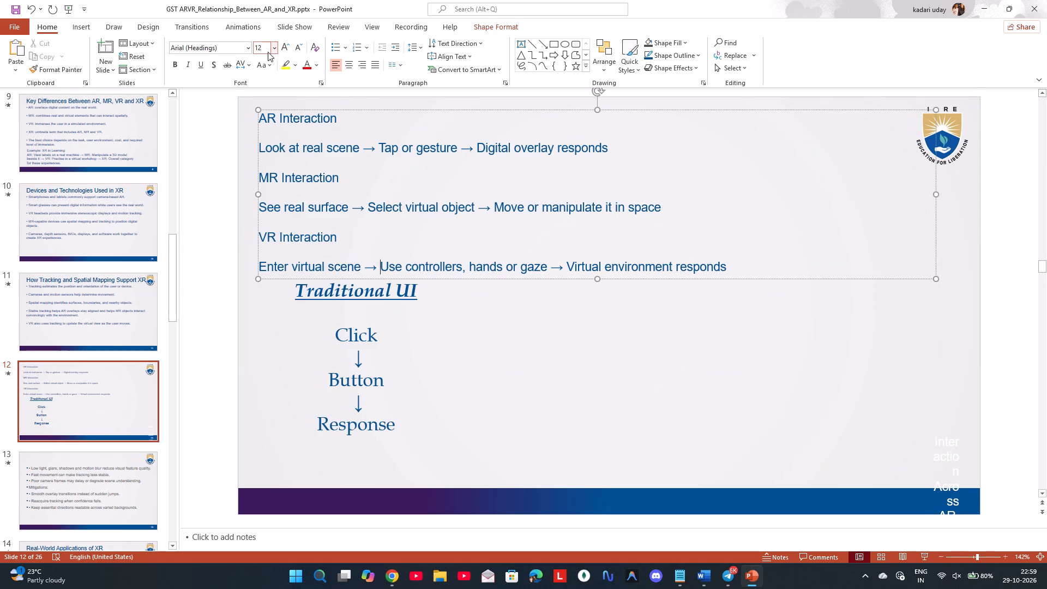
left_click(261, 47)
type("20")
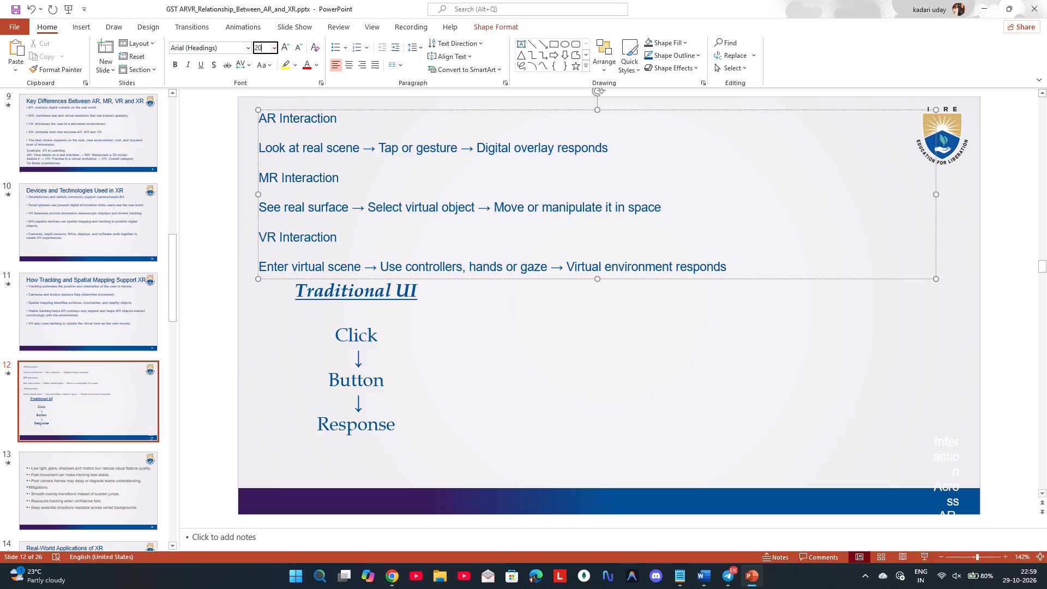
key("Return")
key("Escape")
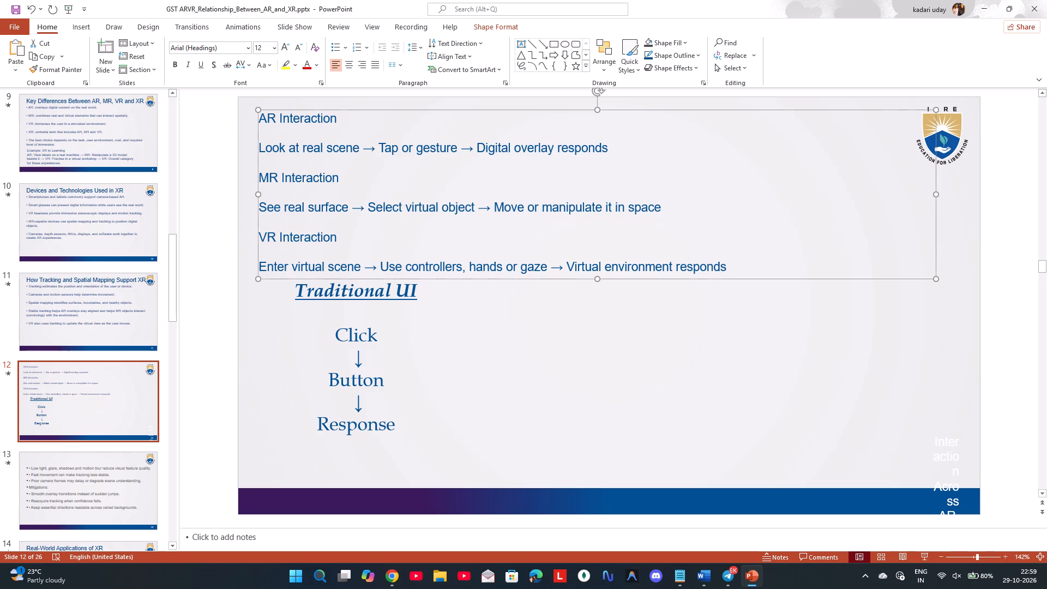
left_click(261, 51)
type("20")
key("Return")
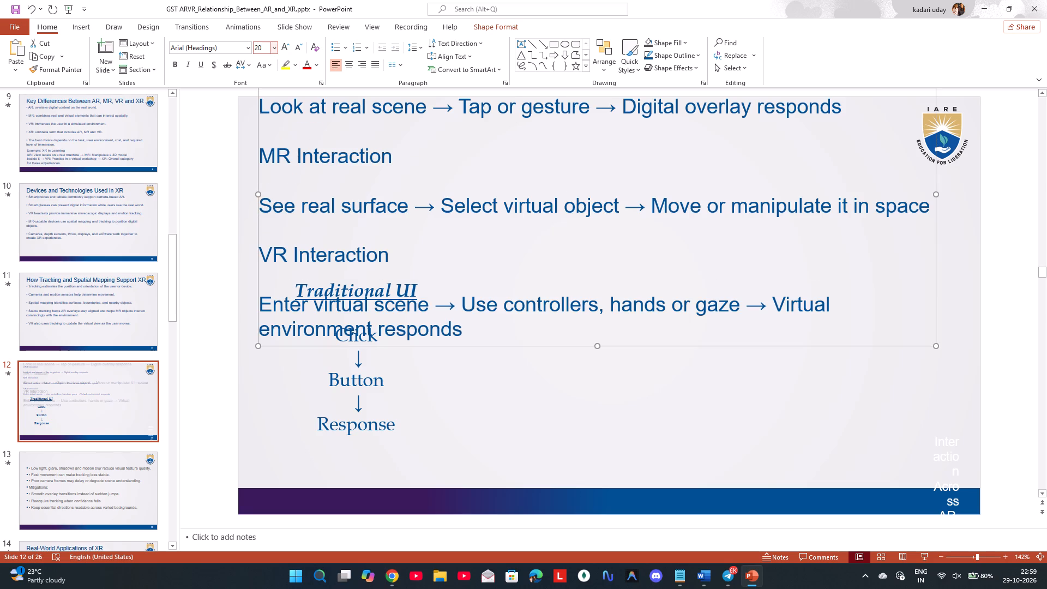
Delete the entire Traditional UI text, including the Click, Button, Response flow, from slide 12.
left_click(369, 381)
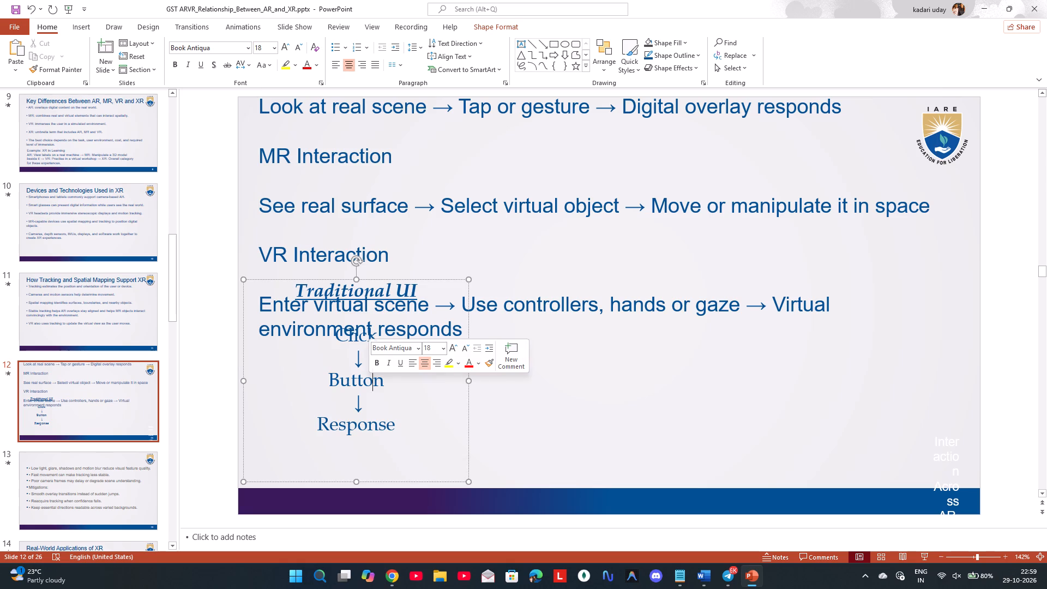
key("ctrl+a")
key("BackSpace")
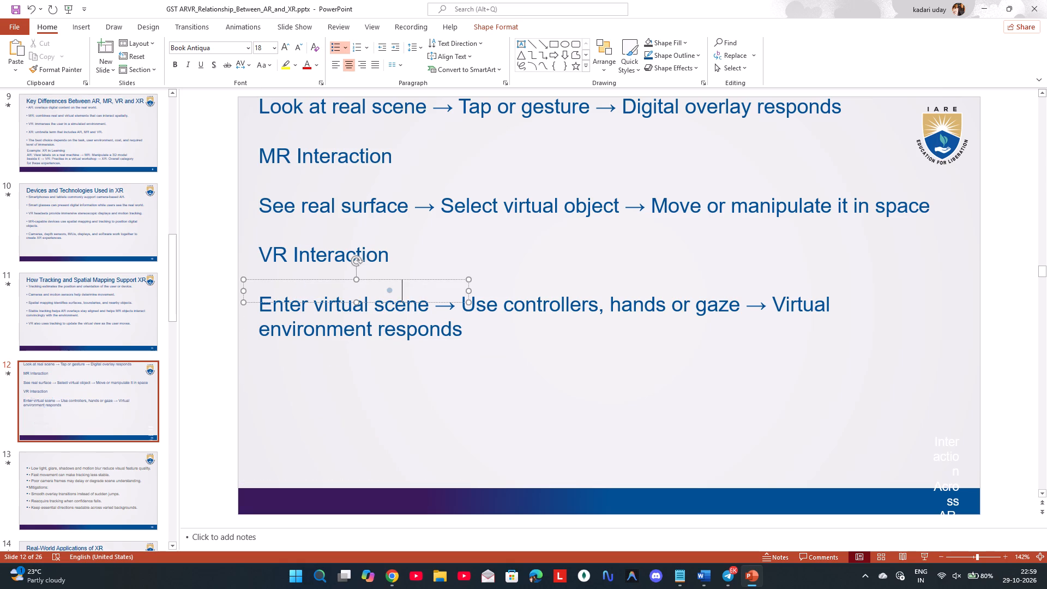
key("Escape")
key("Escape")
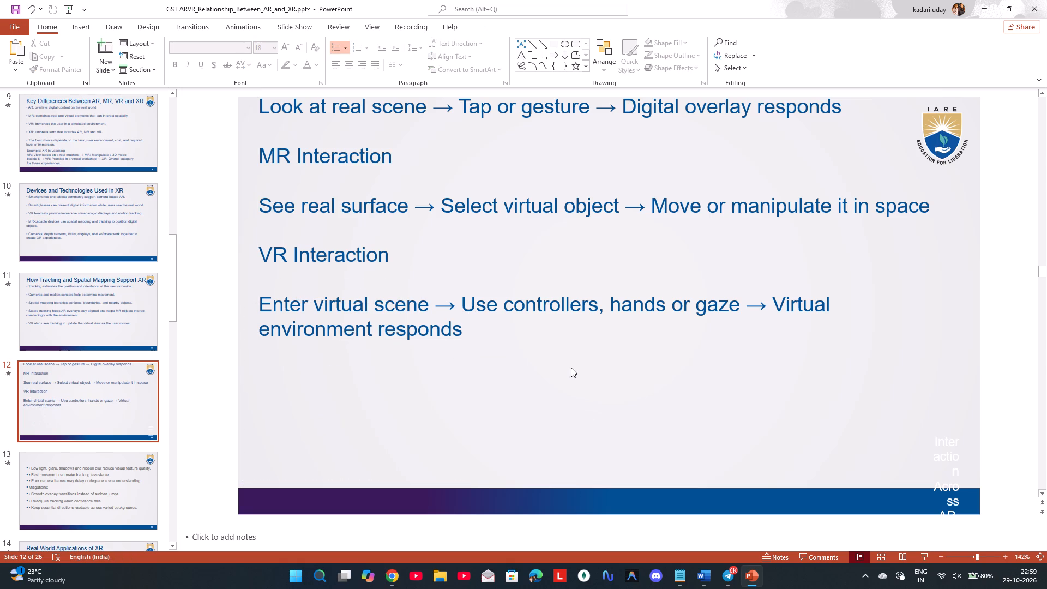
Move slide 12's interaction text box down until all its text from AR Interaction to VR Interaction sits within the slide.
left_click(523, 243)
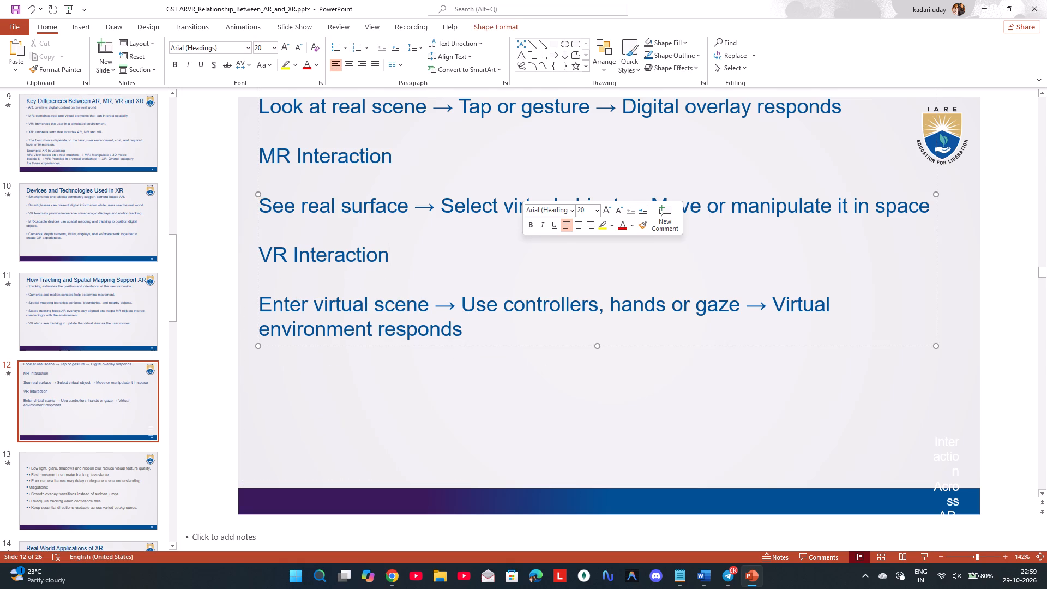
key("Escape")
key("Down")
key("Down")
key("Down")
key("Down")
key("Down")
key("Down")
key("Down")
key("Down")
key("Down")
key("Down")
key("Down")
key("Down")
key("Down")
key("Down")
key("Down")
key("Down")
key("Down")
key("Down")
key("Down")
key("Down")
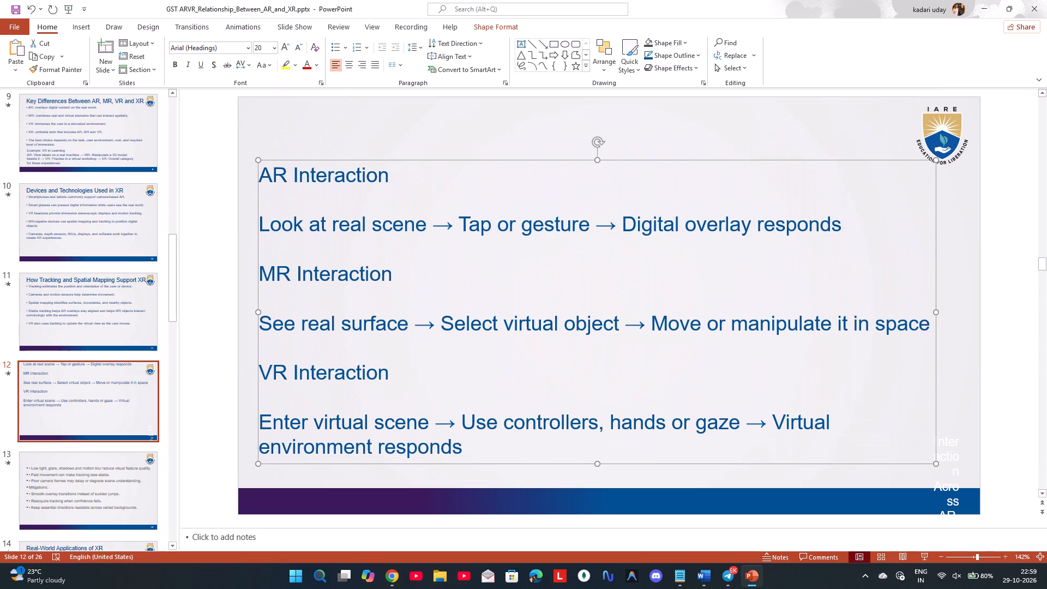
key("Up")
key("Up")
key("Up")
key("Up")
key("Up")
key("Up")
key("Up")
key("Up")
key("Up")
key("Up")
key("Up")
key("Up")
key("Up")
key("Up")
key("Up")
key("Up")
key("Up")
key("Up")
key("Up")
key("Up")
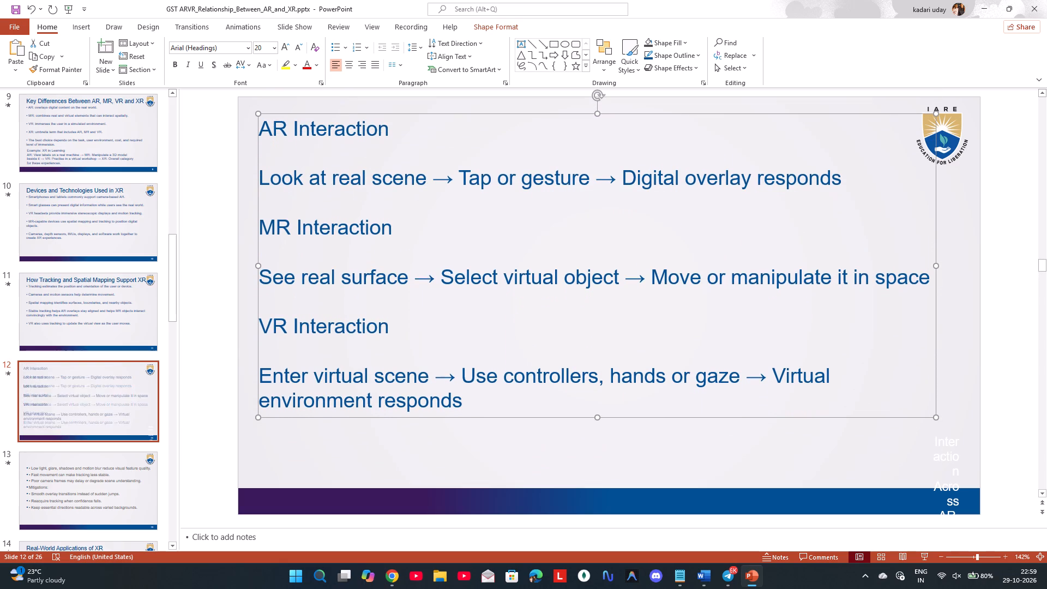
key("Down")
key("Down")
key("Down")
key("Down")
key("Down")
key("Escape")
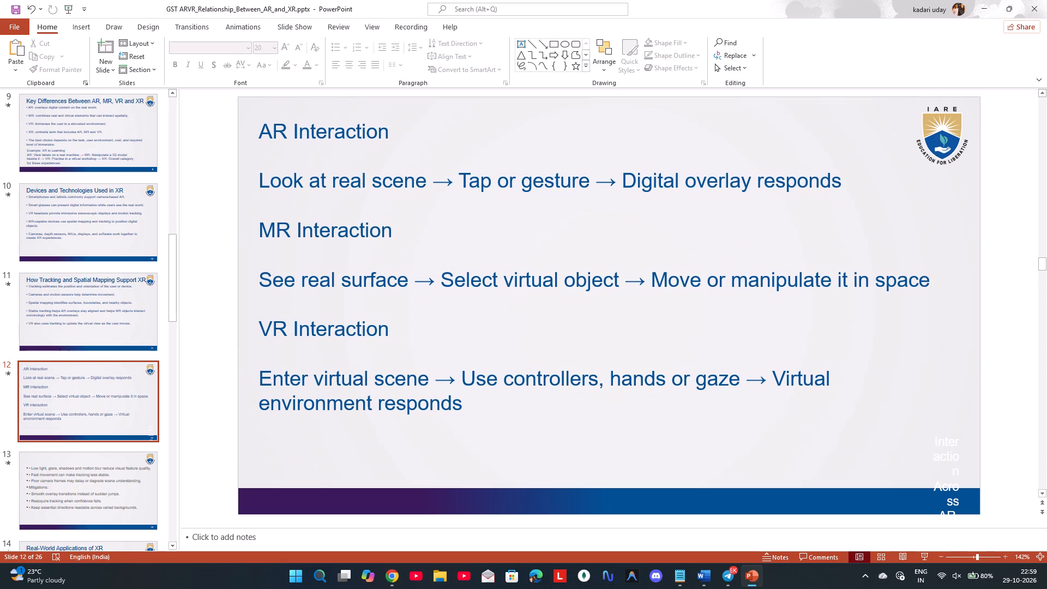
Delete the empty title placeholder from slide 13.
left_click(71, 475)
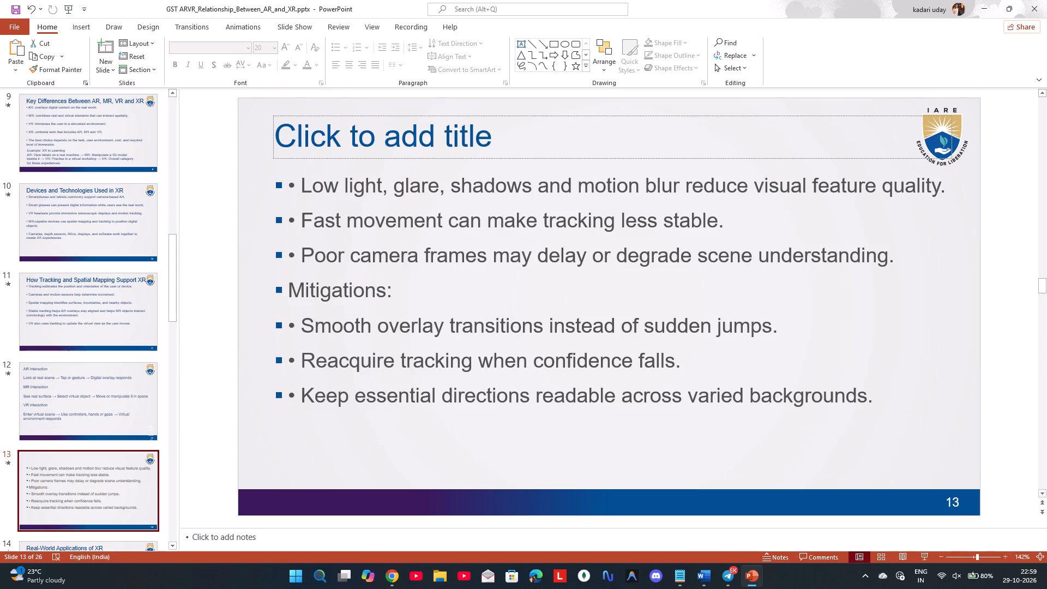
left_click(513, 132)
key("Escape")
left_click(513, 132)
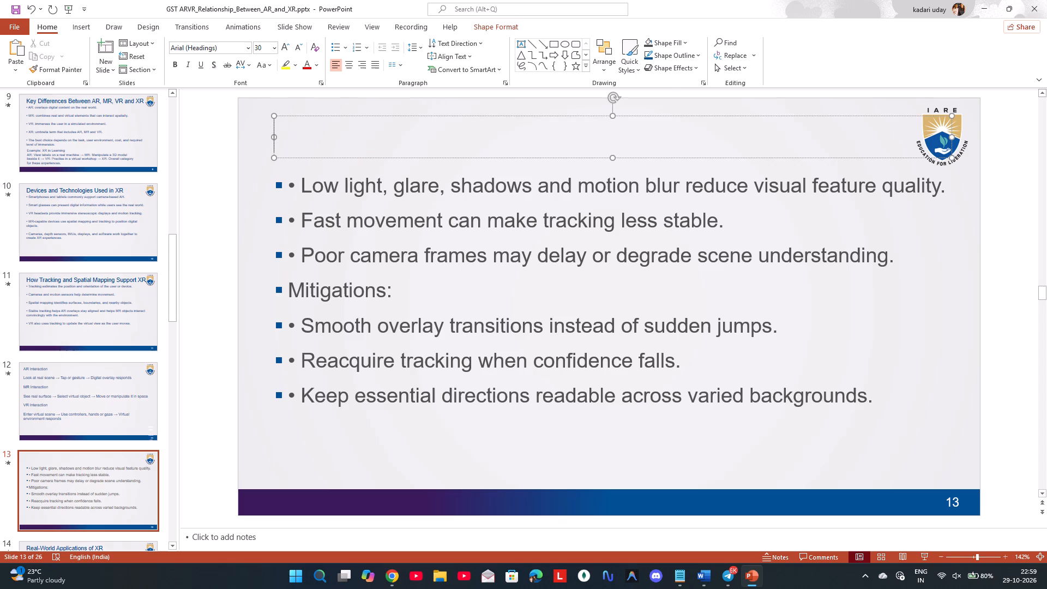
key("Escape")
key("Delete")
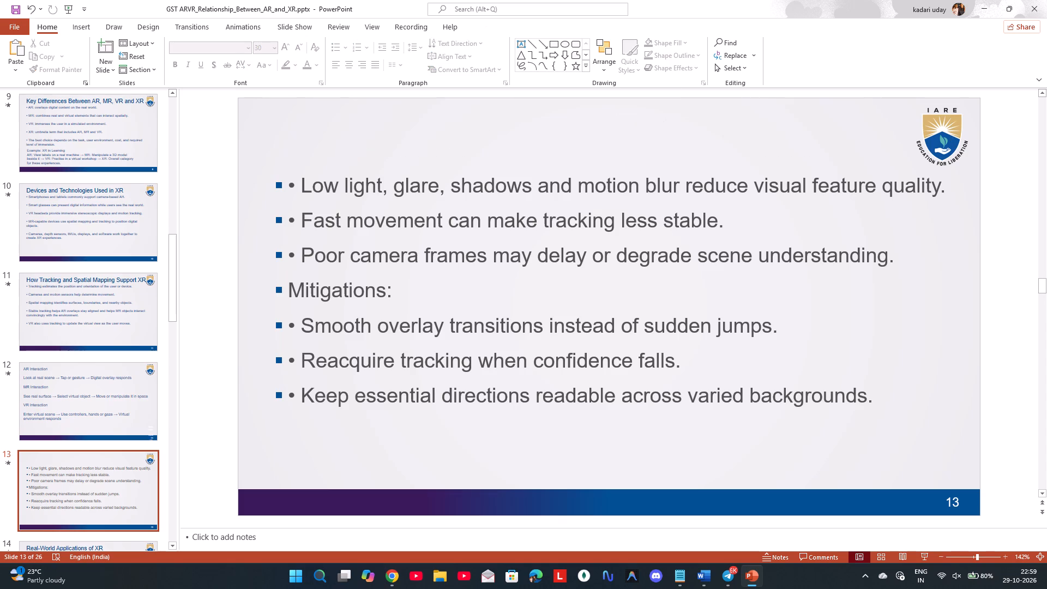
Delete the duplicate bullet characters before slide 13's three tracking issue lines and the Smooth overlay transitions line.
left_click(297, 181)
key("BackSpace")
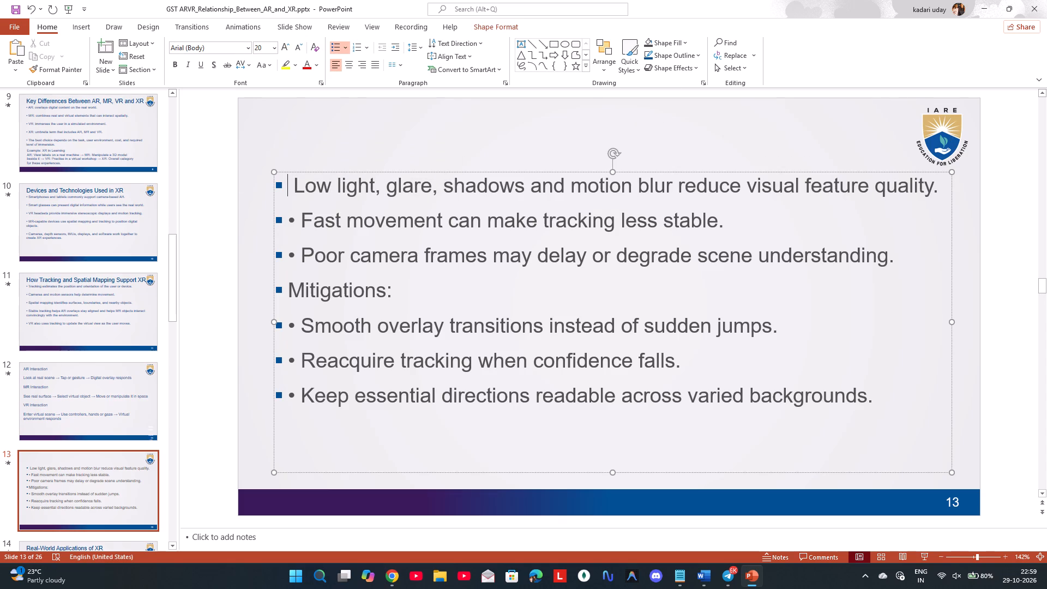
key("Down")
key("Delete")
key("Down")
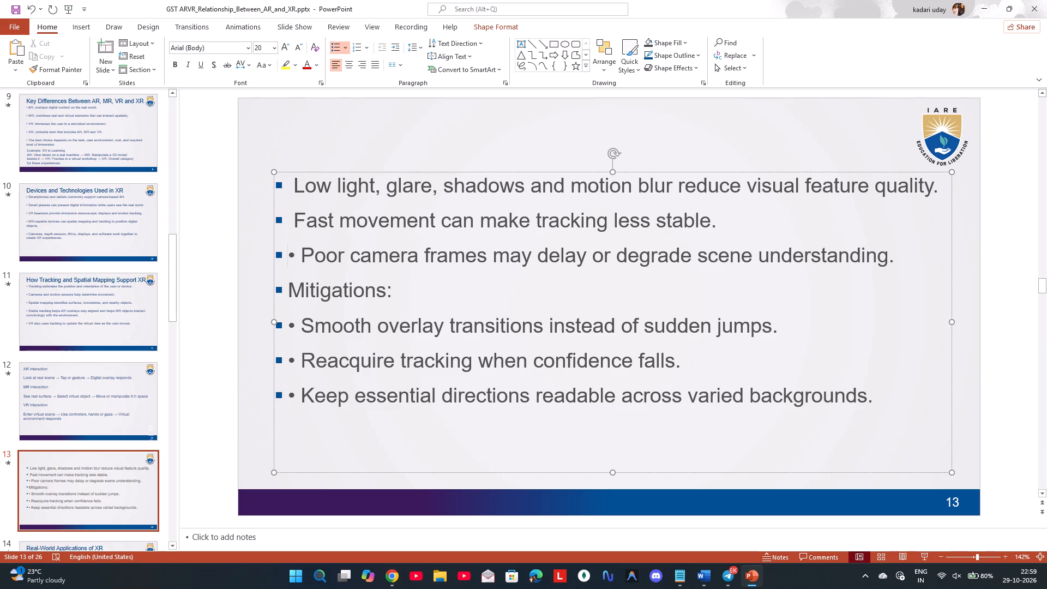
key("Delete")
key("Down")
key("Down")
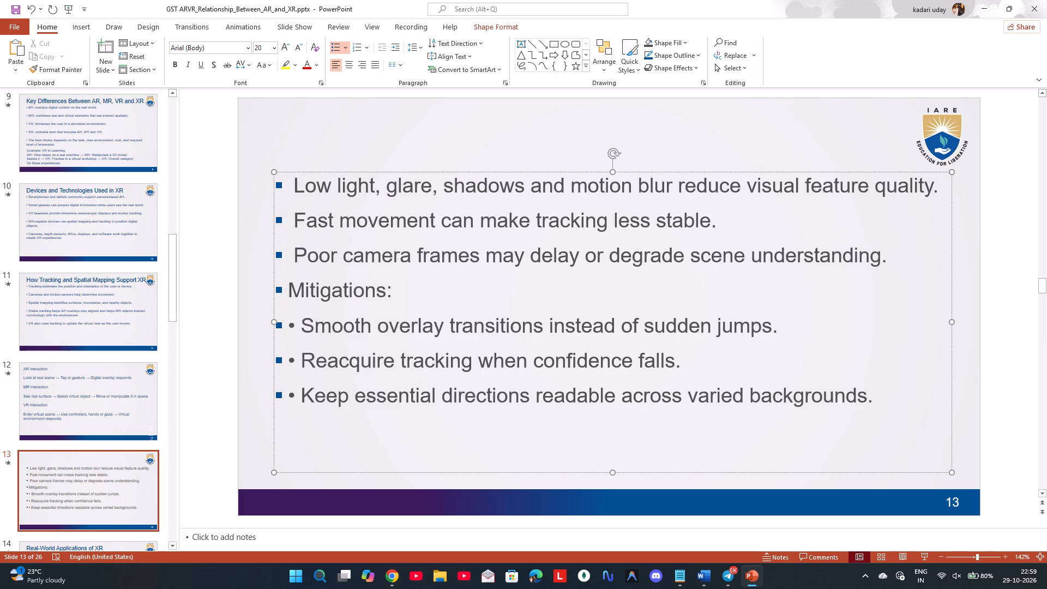
key("Delete")
Remove the bullet formatting from the Mitigations: line on slide 13.
key("Up")
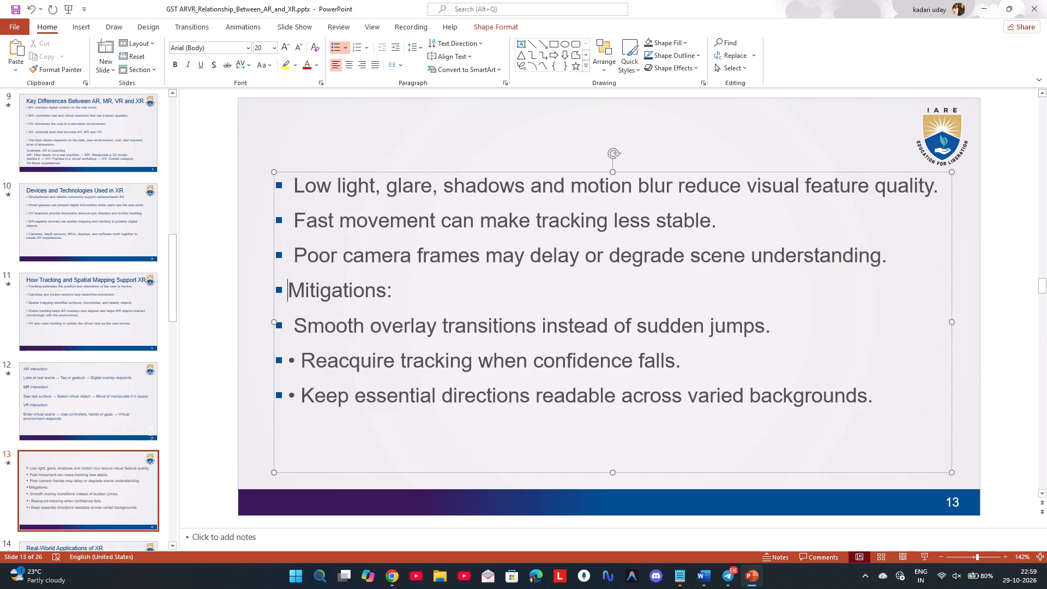
key("BackSpace")
Delete the duplicate bullet characters before the Reacquire tracking and Keep essential directions lines on slide 13.
key("Down")
key("Down")
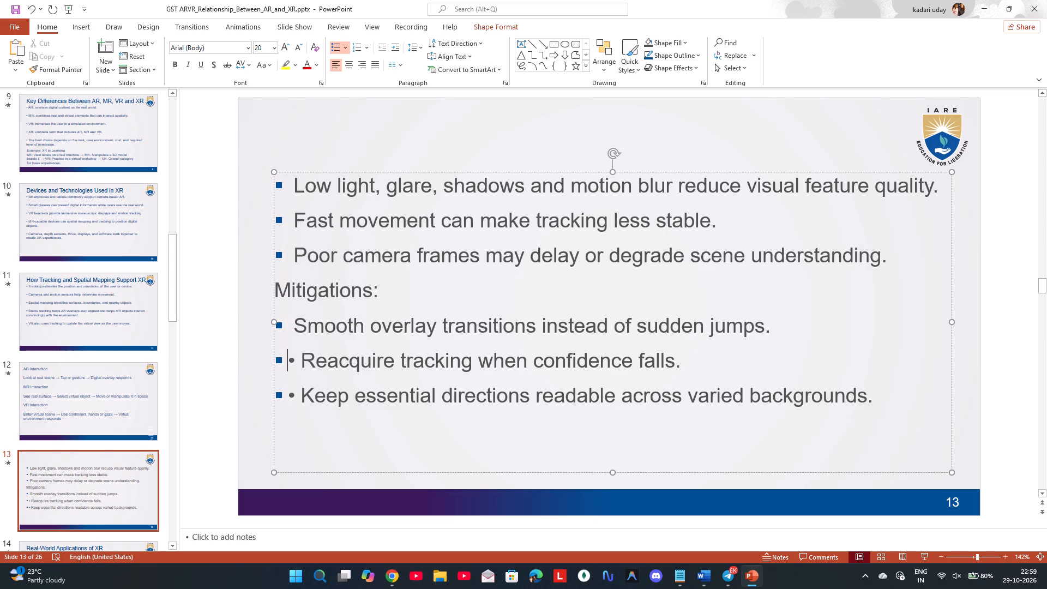
key("Delete")
key("Down")
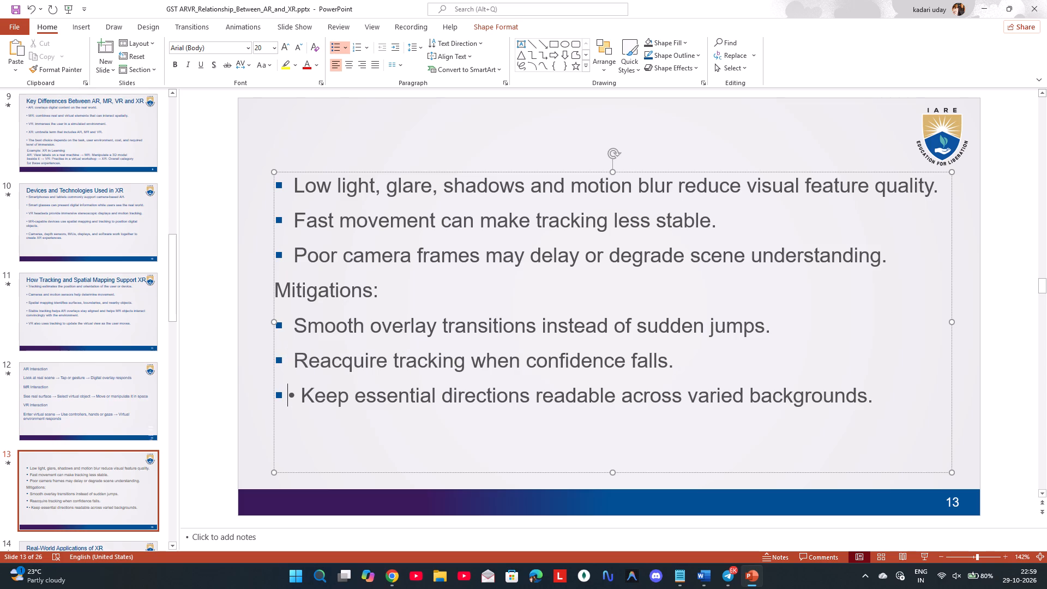
key("Delete")
Remove the leading spaces from the three bulleted lines under Mitigations on slide 13.
key("Right")
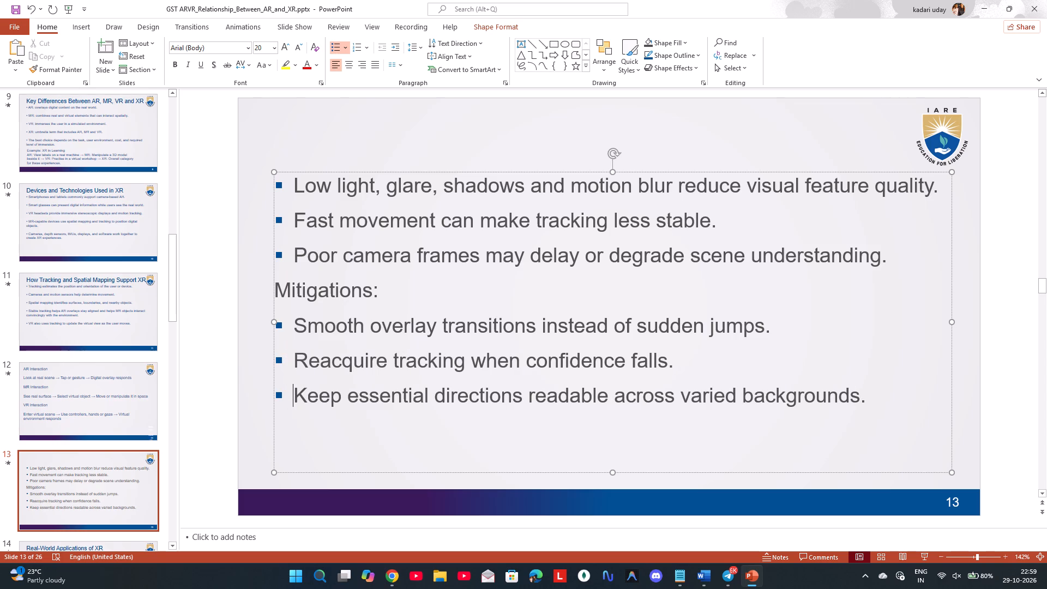
key("BackSpace")
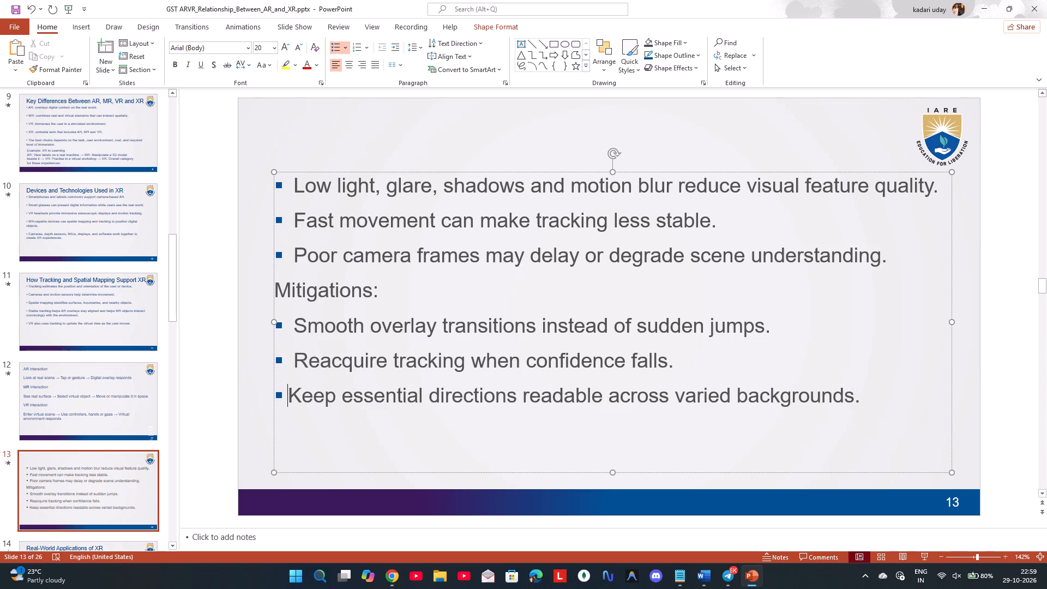
key("Up")
key("BackSpace")
key("ctrl+z")
key("Delete")
key("Up")
key("Delete")
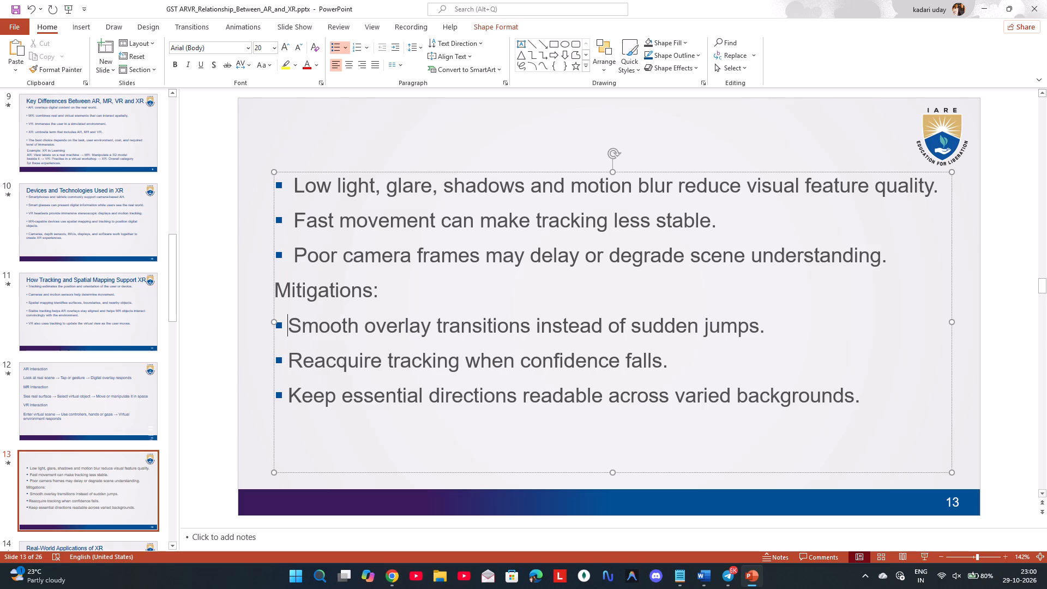
Indent the three mitigation lines one list level beneath Mitigations on slide 13.
key("shift+Down")
key("shift+Down")
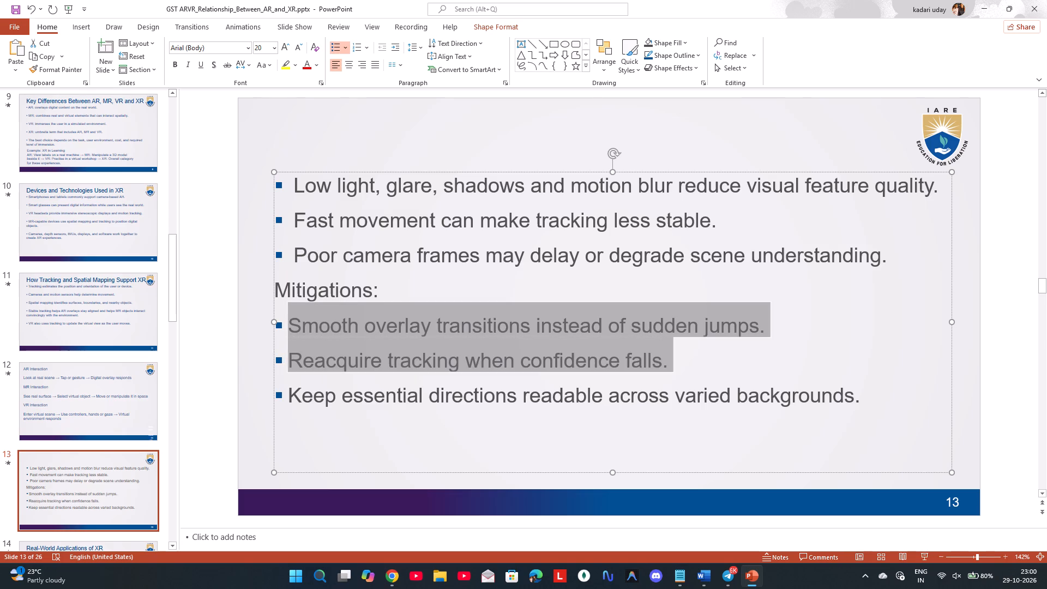
key("shift+Down")
left_click(393, 45)
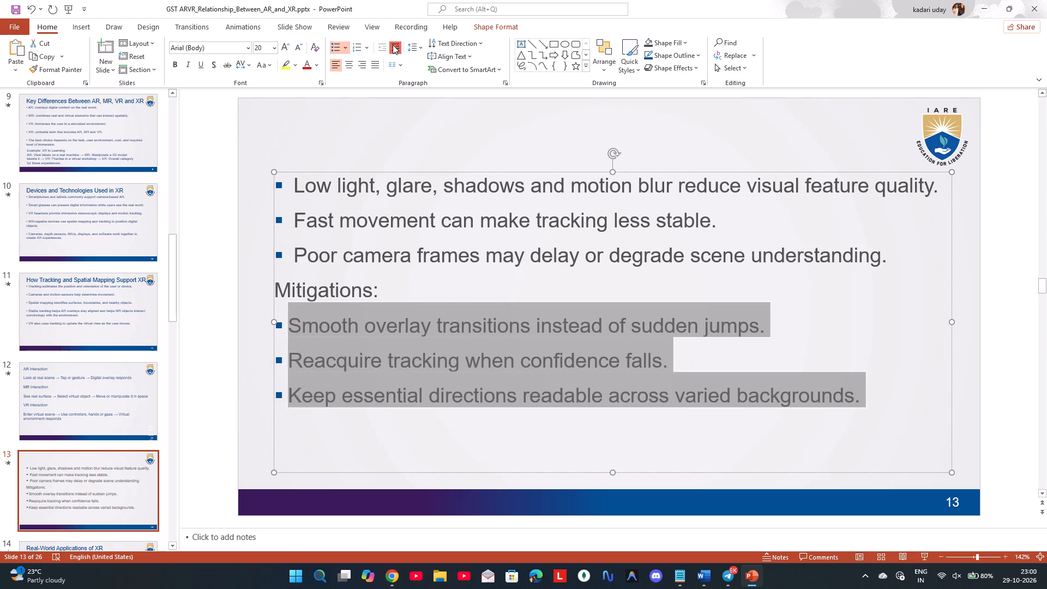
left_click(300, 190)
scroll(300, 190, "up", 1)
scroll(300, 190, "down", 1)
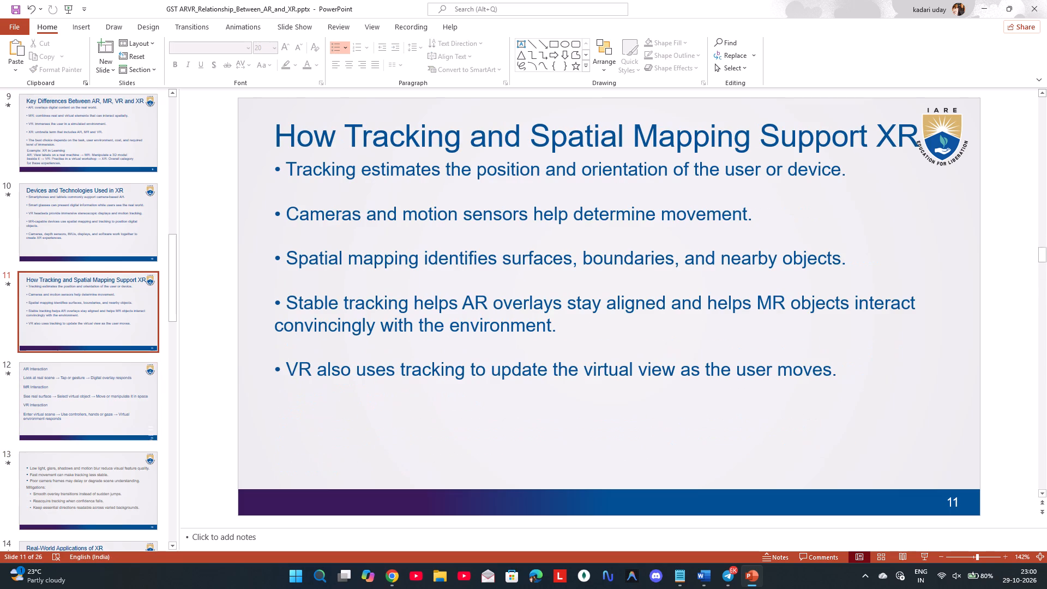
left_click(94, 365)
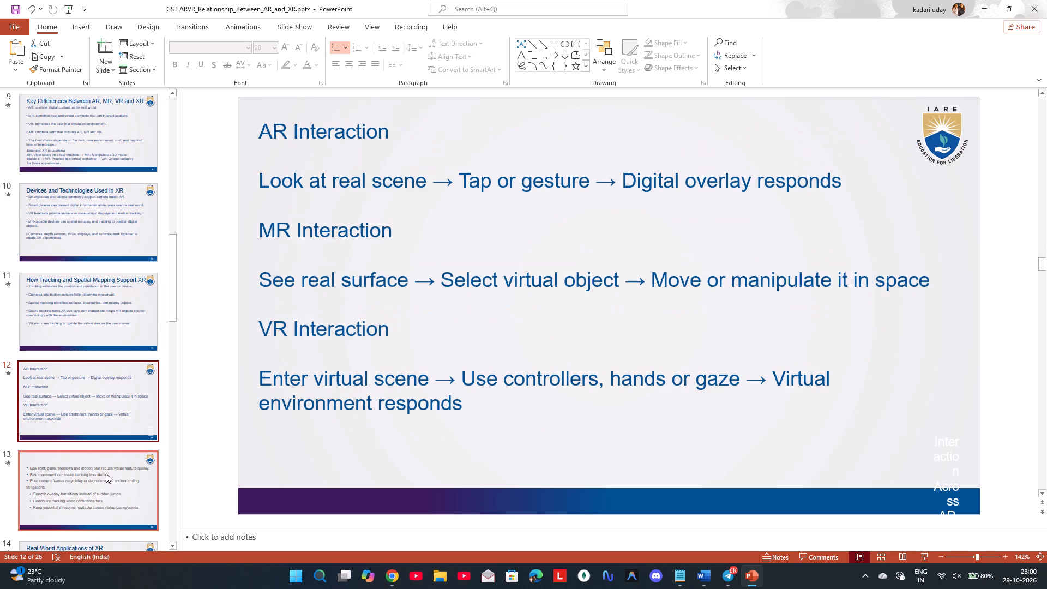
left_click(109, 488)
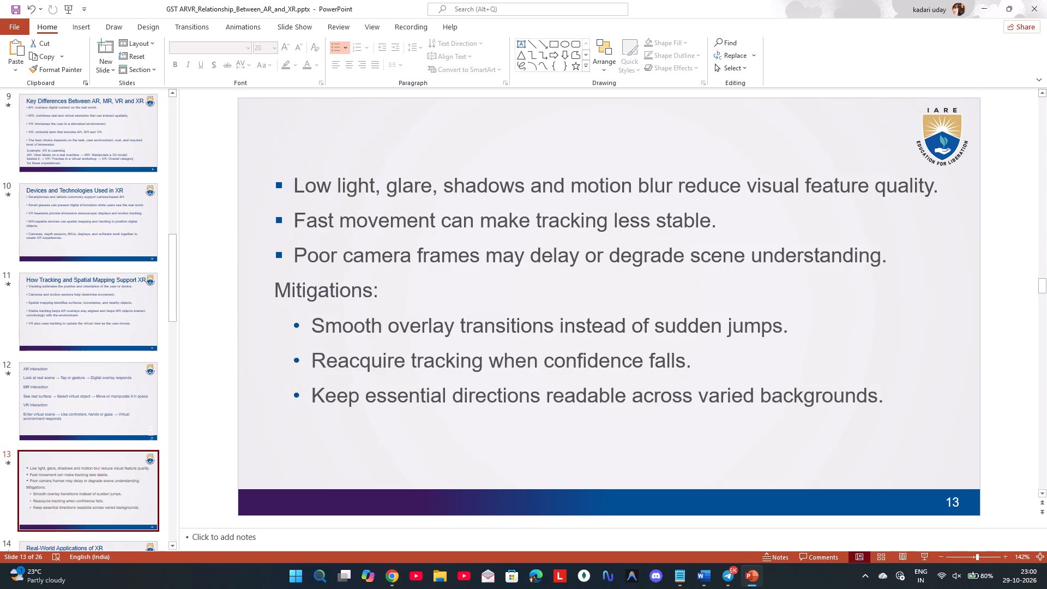
Delete the second entry, a person's name, from the clipboard history and close the history.
key("super+v")
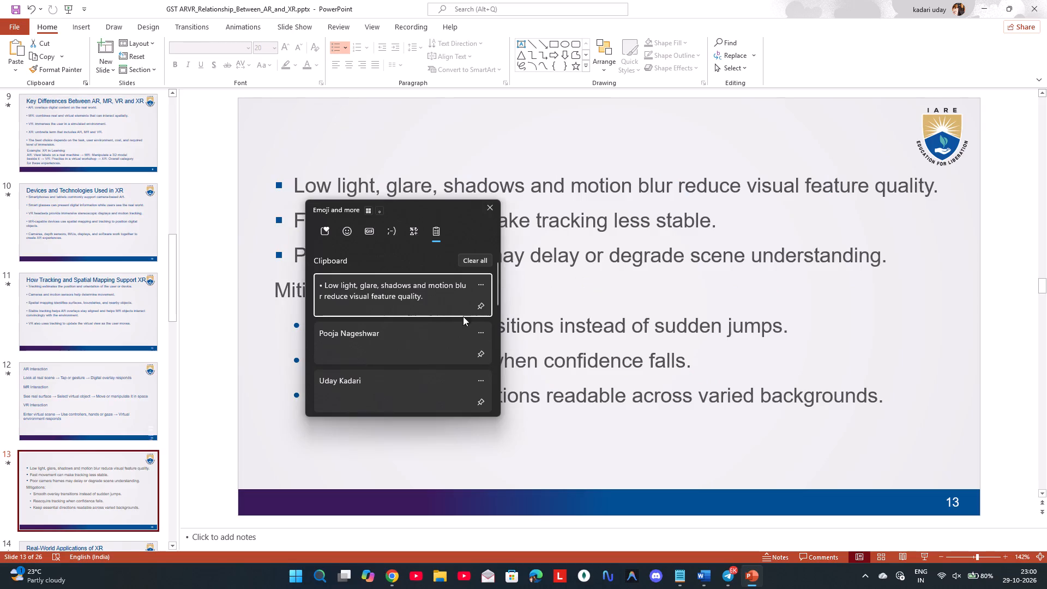
left_click(483, 330)
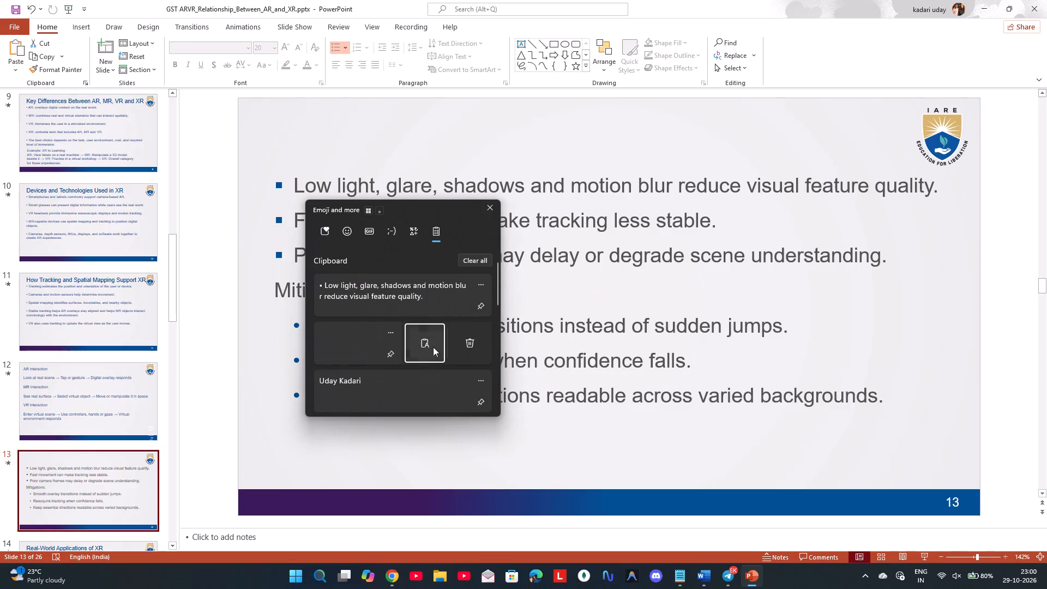
left_click(467, 342)
scroll(424, 369, "down", 1)
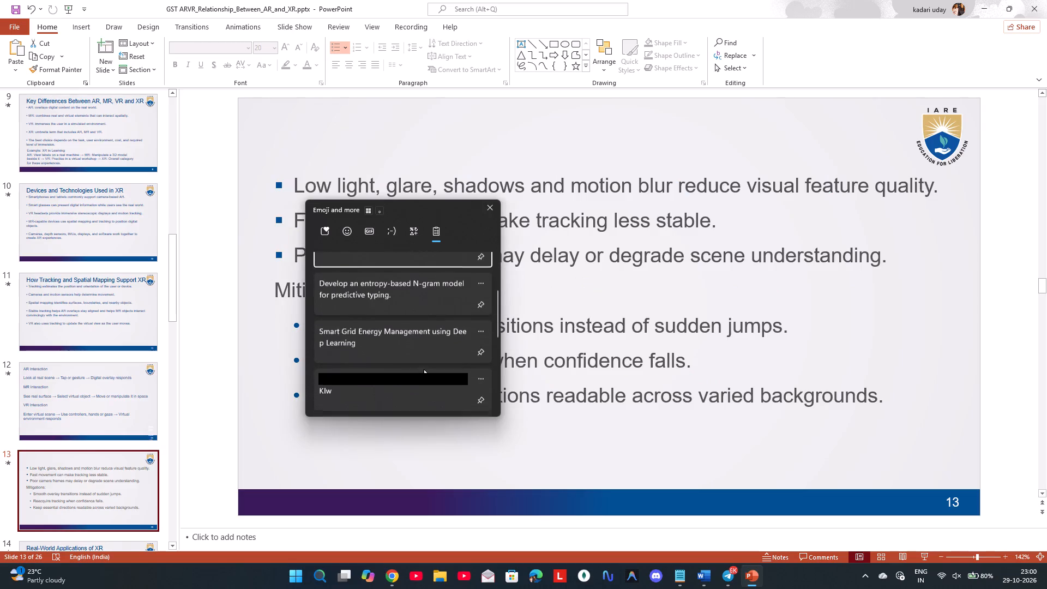
scroll(424, 369, "down", 1)
scroll(424, 369, "up", 6)
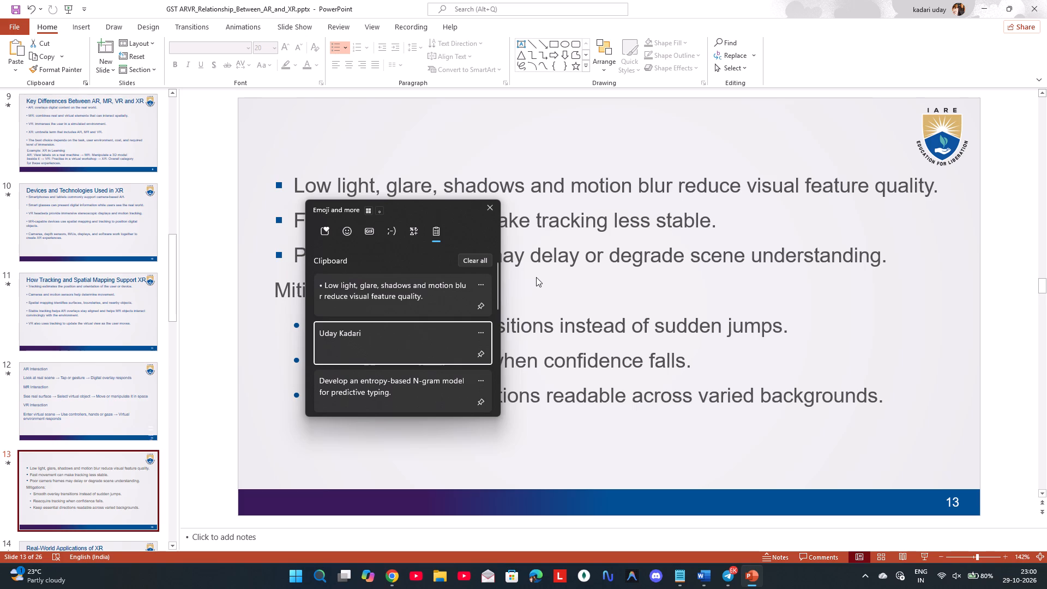
key("Escape")
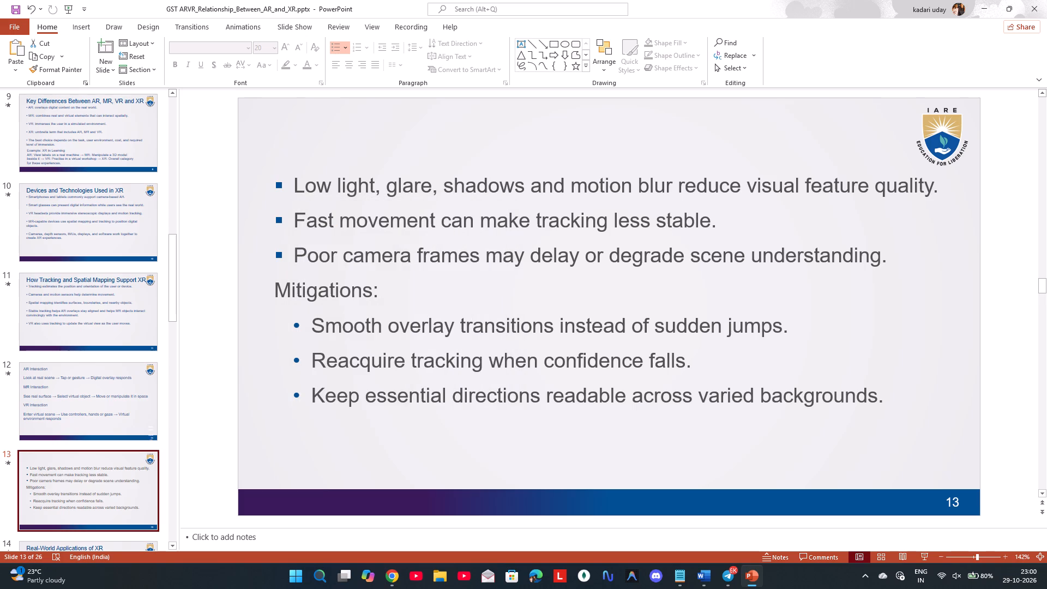
On slide 14, move the Entertainment line down with two paragraph breaks and delete the bullet character left above it.
left_click(106, 361)
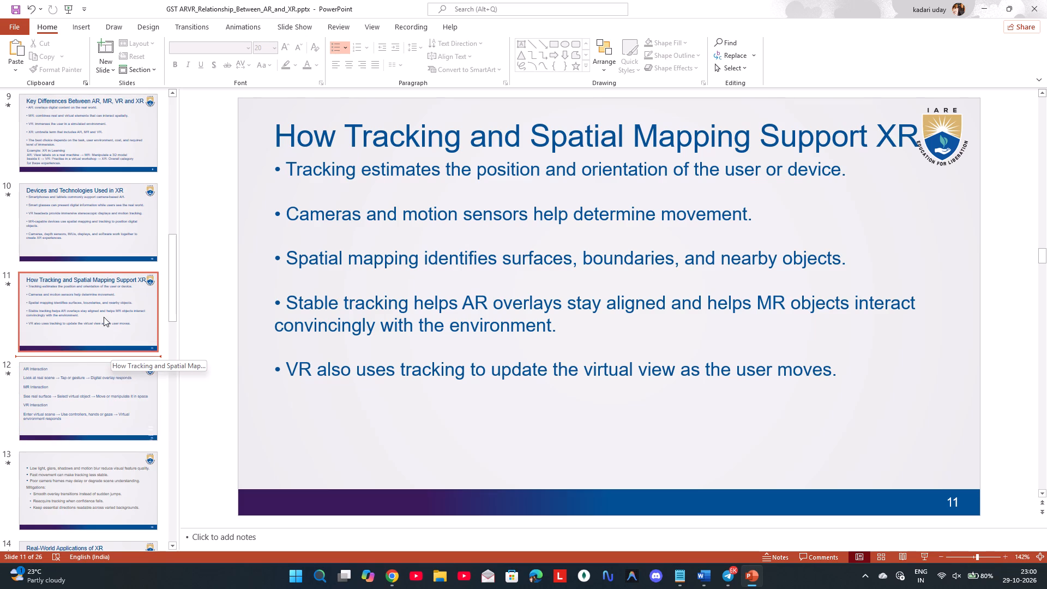
left_click(99, 370)
scroll(99, 445, "down", 1)
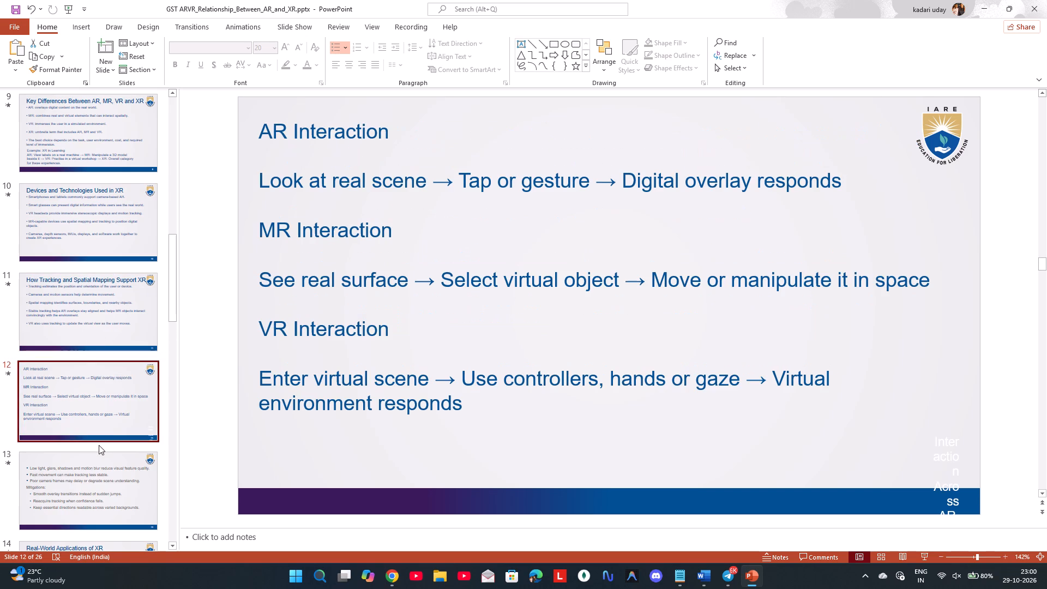
scroll(99, 445, "down", 1)
left_click(98, 384)
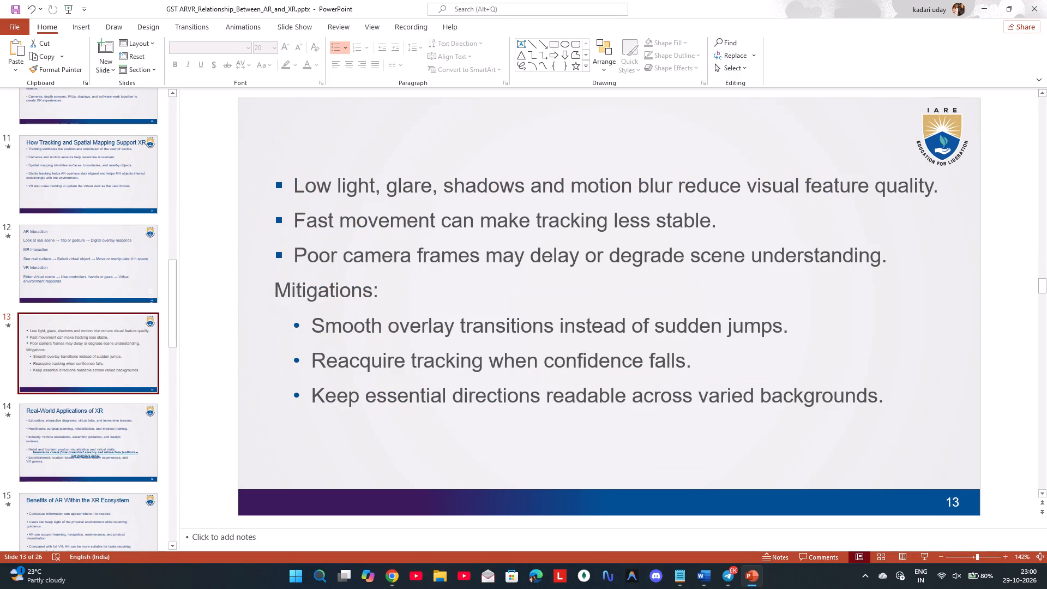
left_click(95, 418)
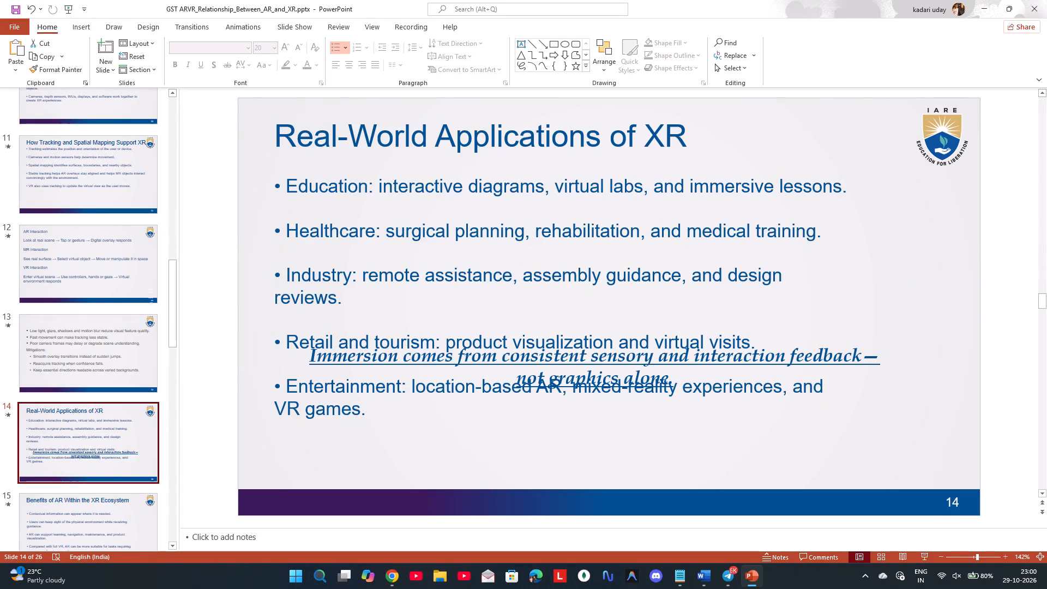
left_click(326, 394)
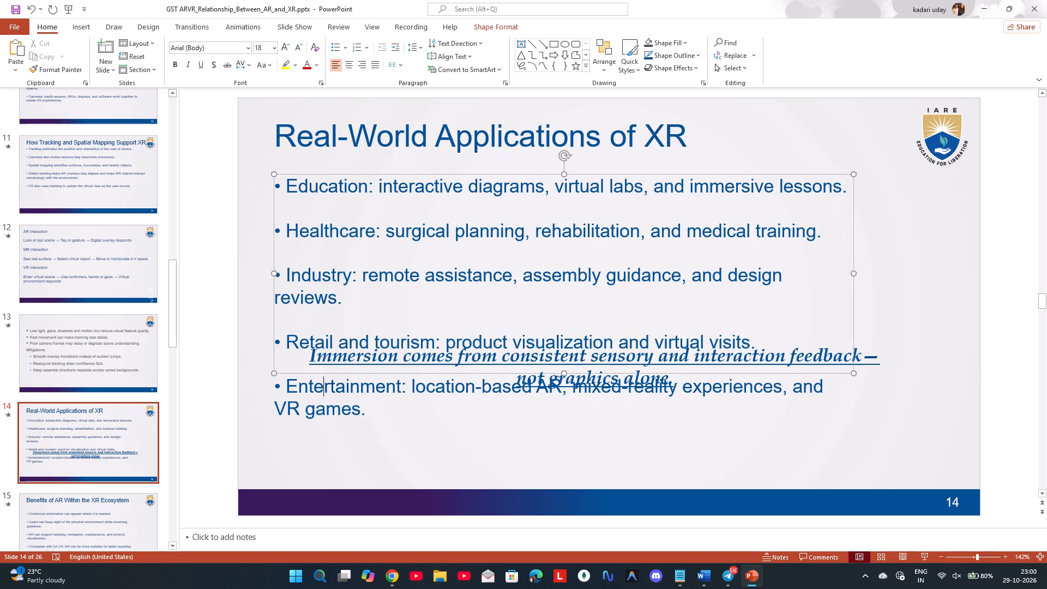
key("Escape")
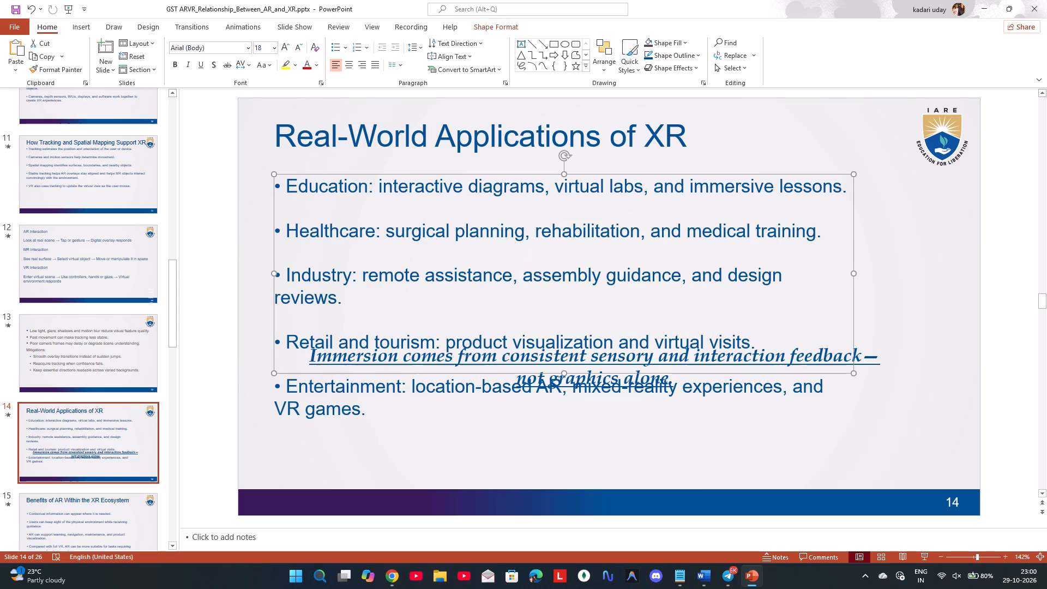
left_click(365, 356)
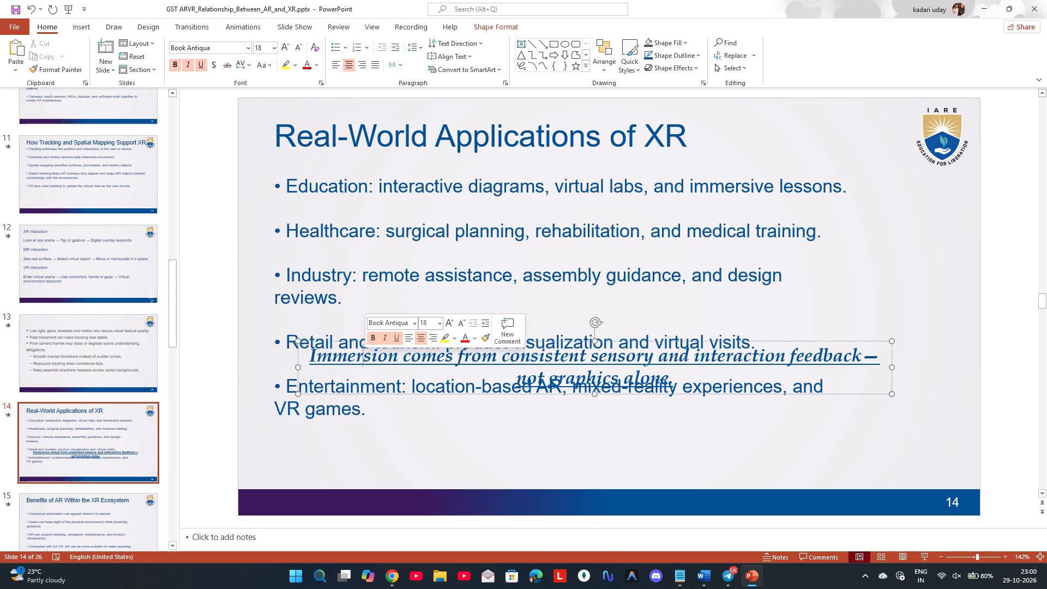
left_click(283, 386)
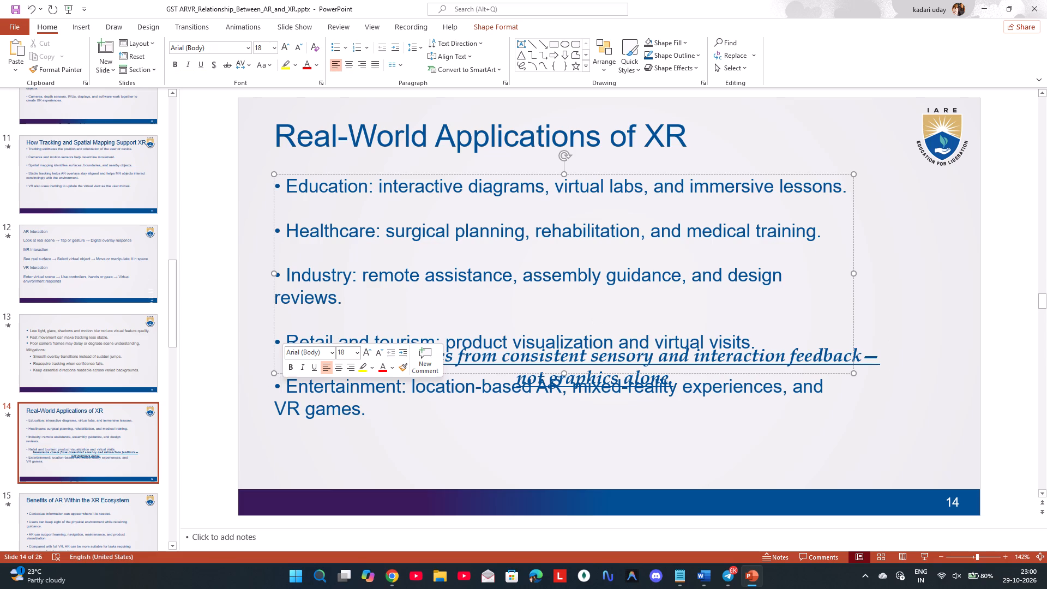
key("Return")
key("Return")
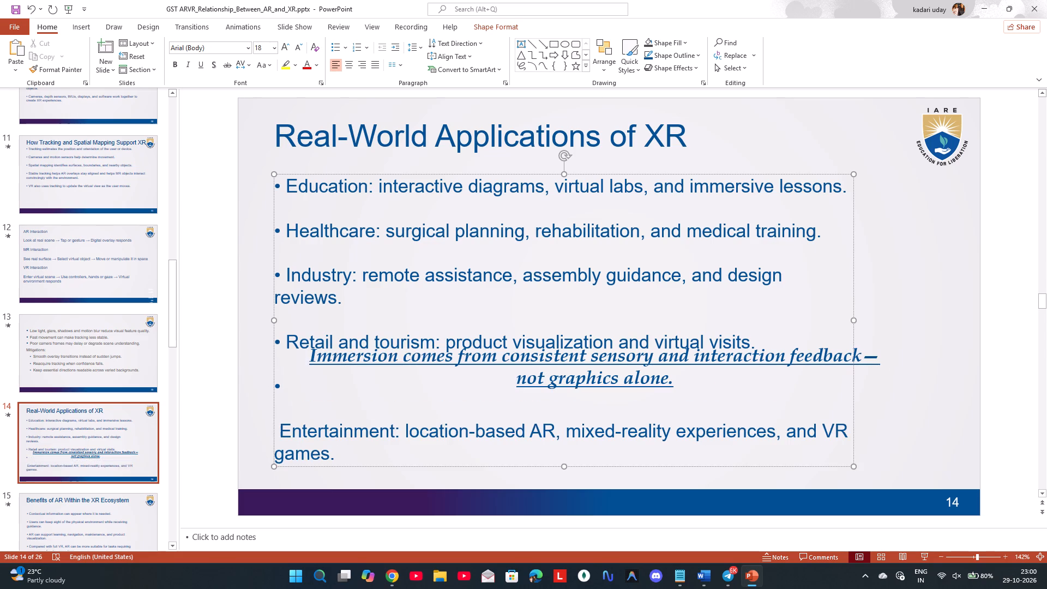
key("Up")
key("Up")
key("Delete")
Apply round list bullets to the Entertainment line and to all the other body text on slide 14.
key("Down")
key("Down")
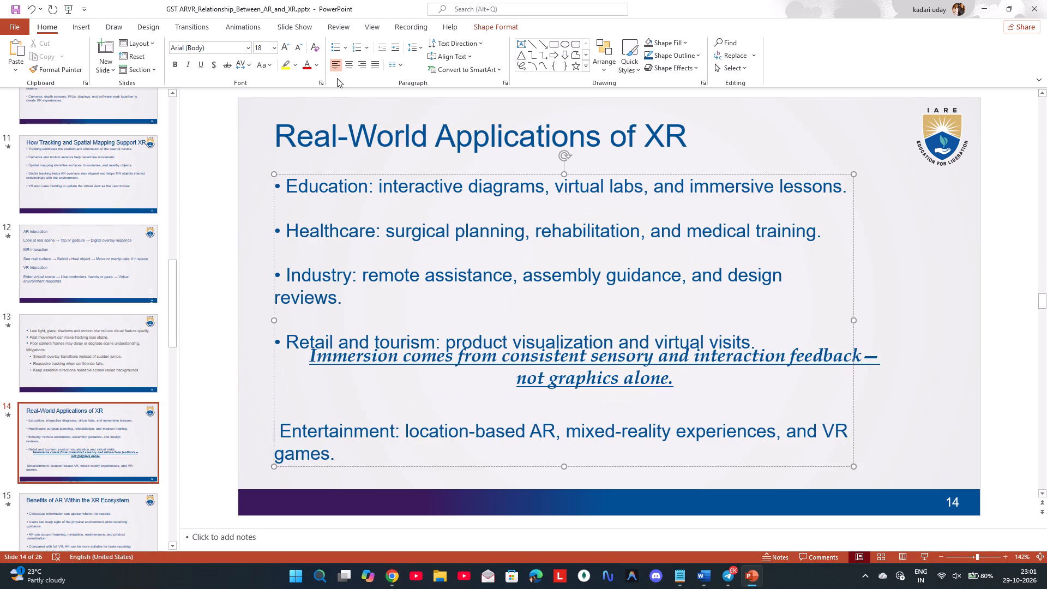
left_click(333, 52)
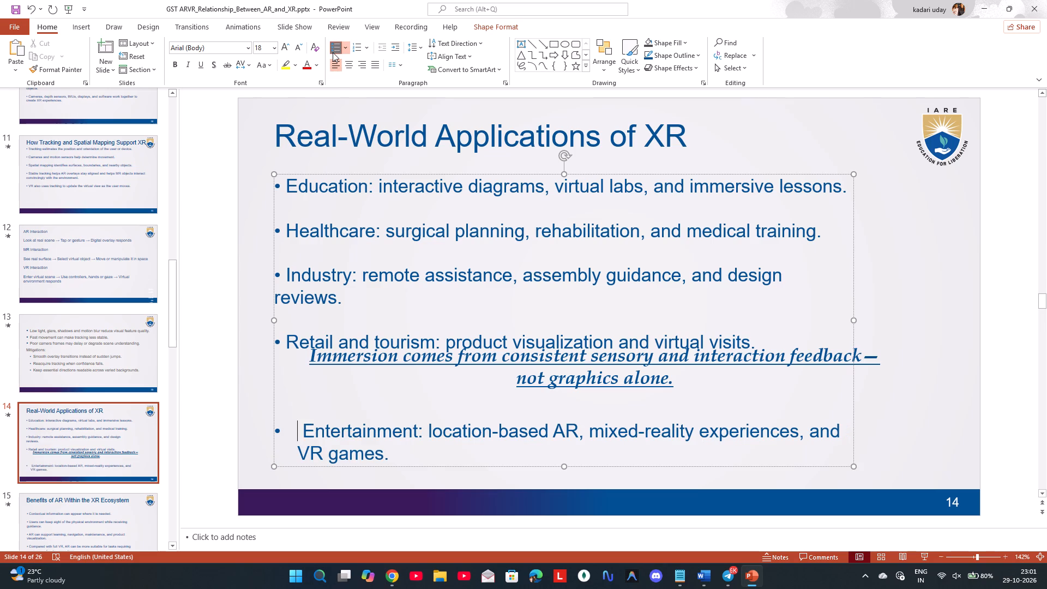
key("ctrl+a")
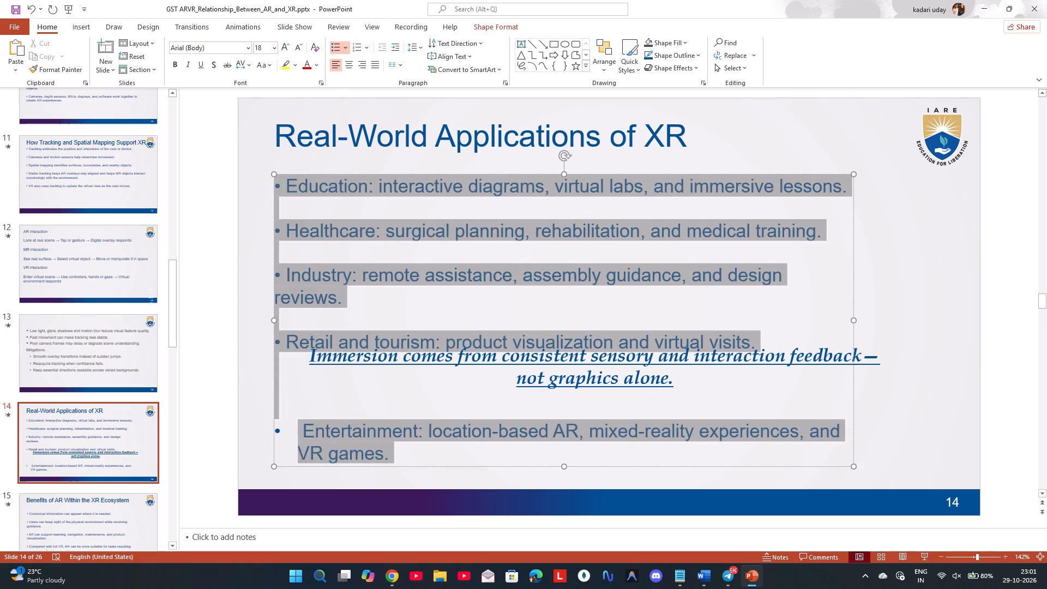
left_click(332, 50)
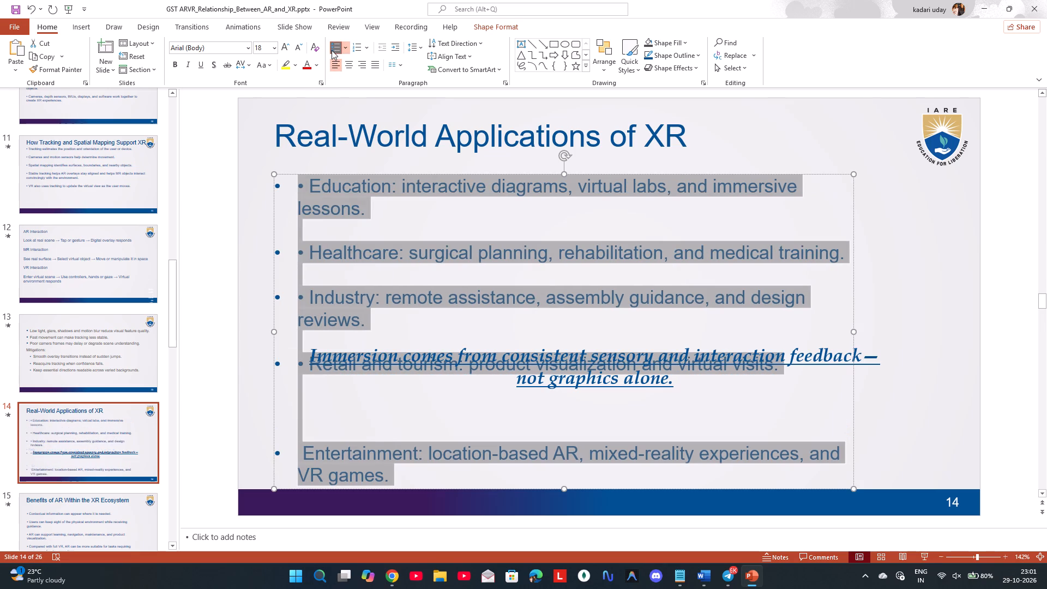
Move the underlined Immersion comes from consistent sensory text box down into the gap between the Retail and Entertainment lines.
left_click(306, 360)
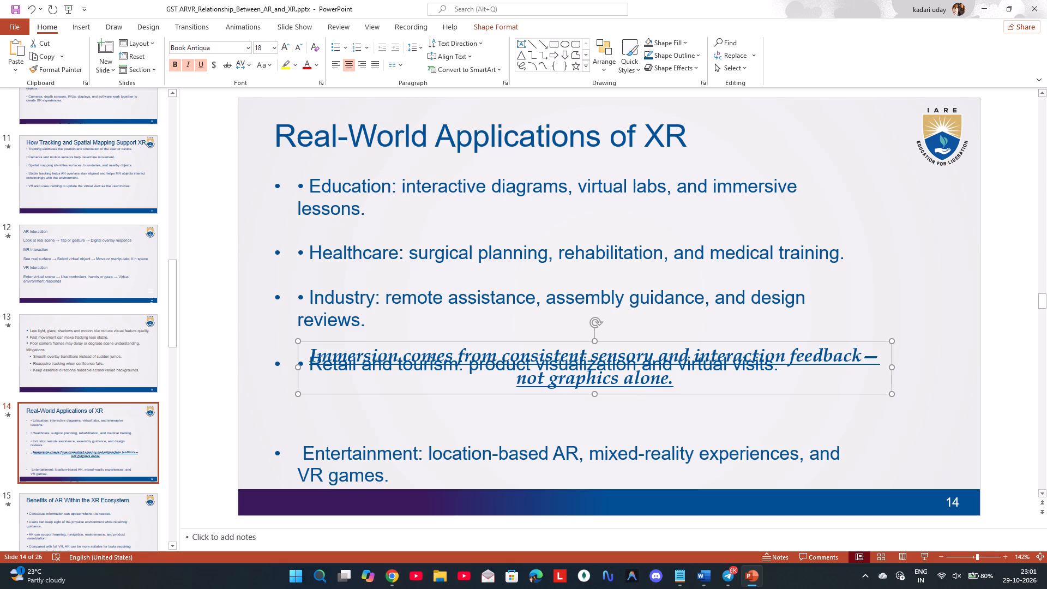
key("Escape")
left_click(446, 366)
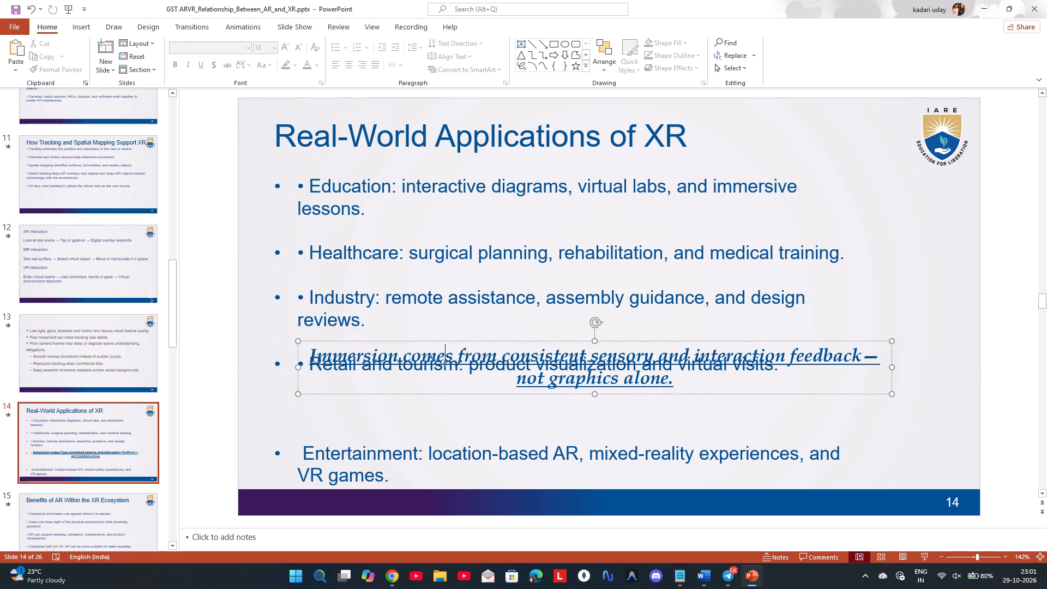
key("Escape")
key("Down")
key("Down")
key("Down")
key("Down")
key("Down")
key("Down")
key("Down")
key("Down")
key("Down")
key("Down")
key("Down")
key("Down")
key("Down")
key("Down")
key("Down")
key("Down")
key("Down")
key("Down")
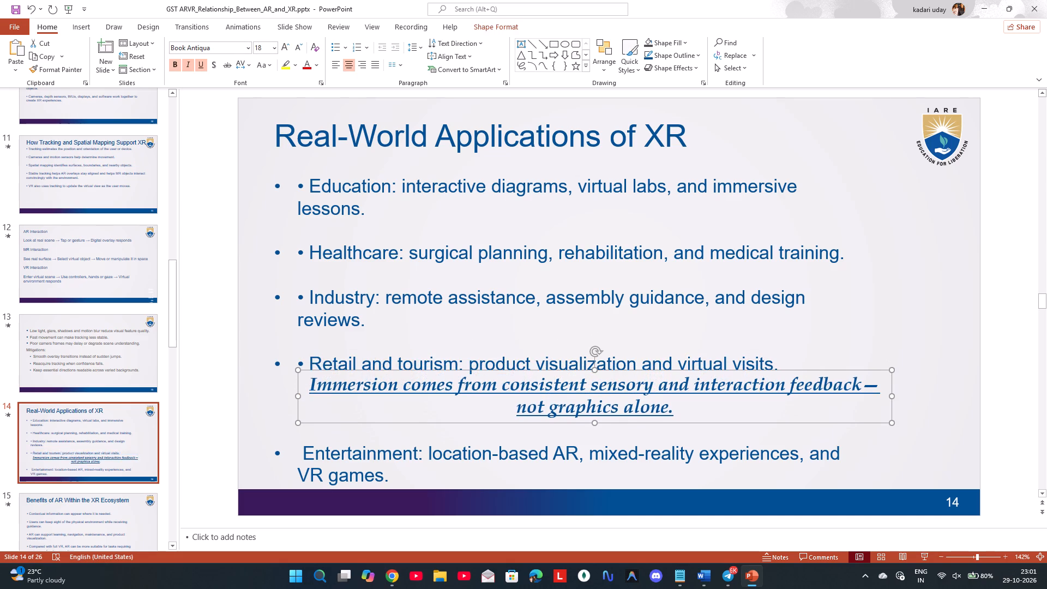
key("Down")
key("Down")
key("Down")
key("Down")
key("Down")
key("Down")
key("Escape")
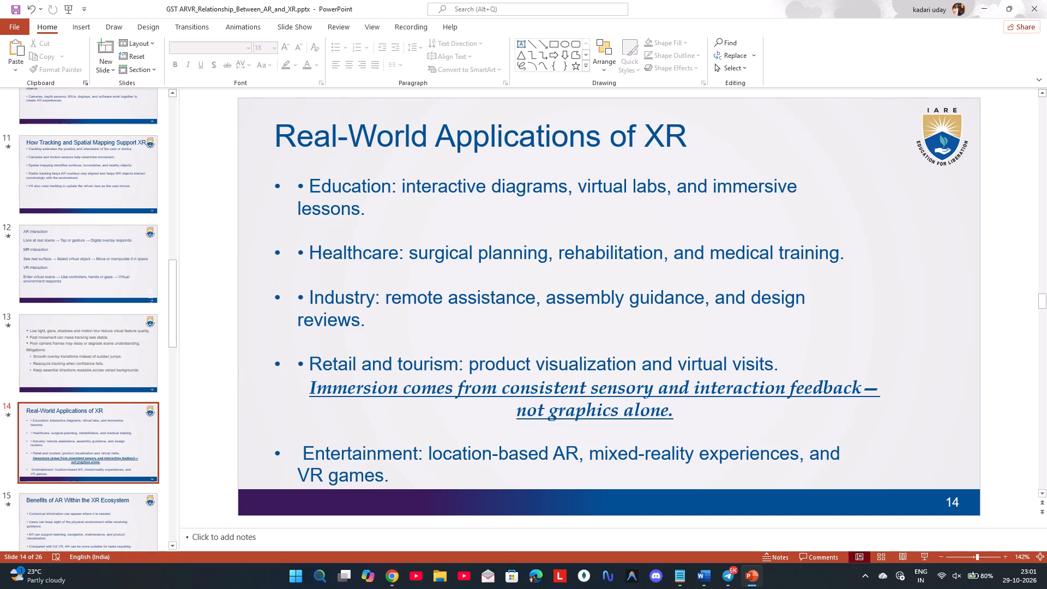
Delete the duplicate bullet characters and their spaces before the Retail, Industry, Healthcare and Education lines on slide 14.
left_click(309, 363)
key("BackSpace")
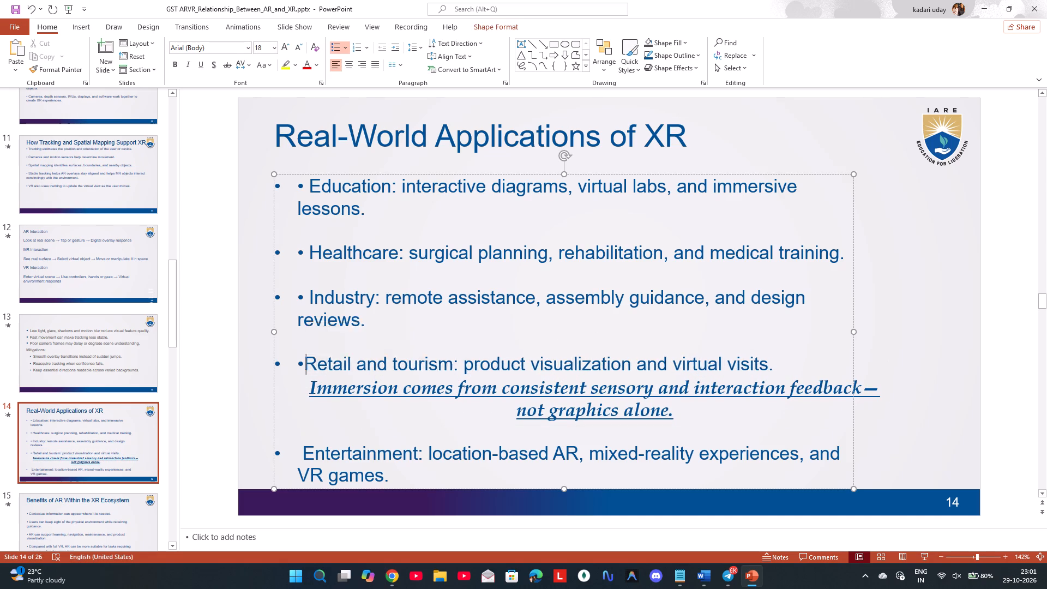
key("BackSpace")
key("Up")
key("Up")
key("Up")
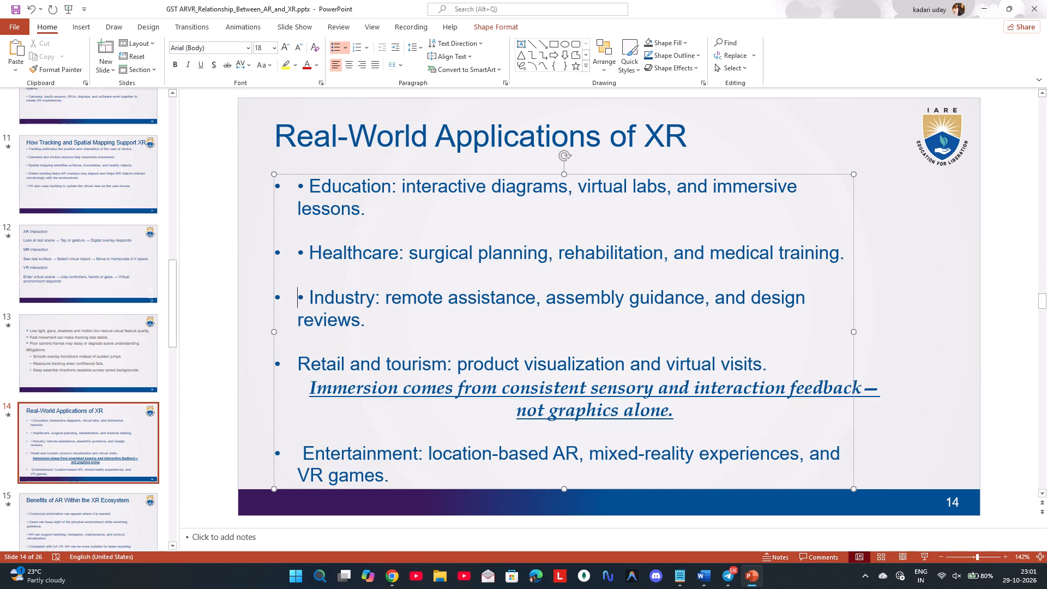
key("Delete")
key("Delete")
key("Up")
key("Up")
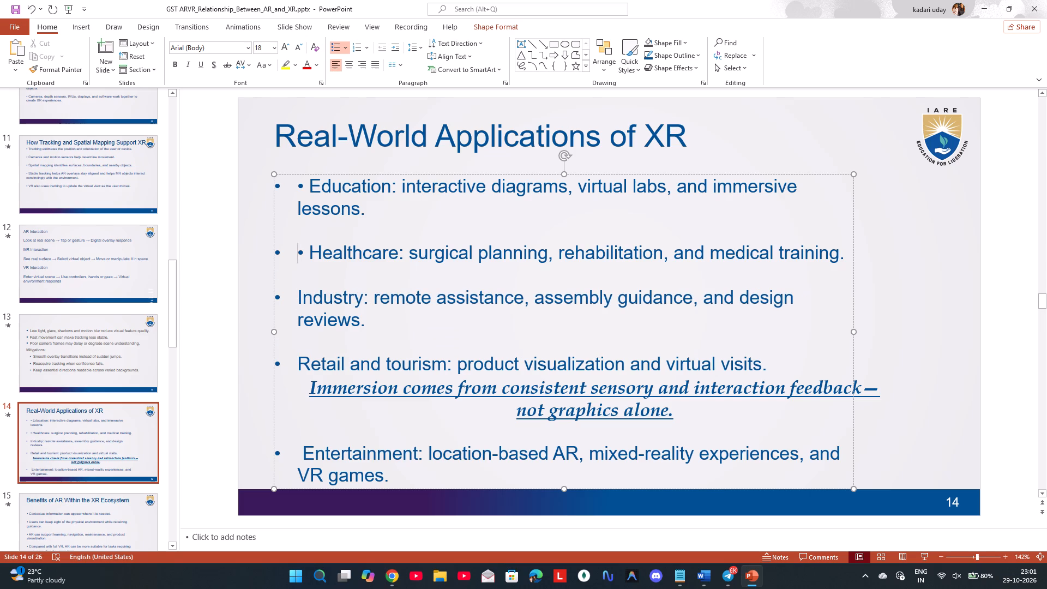
key("Delete")
key("Delete")
key("Up")
key("Up")
key("Up")
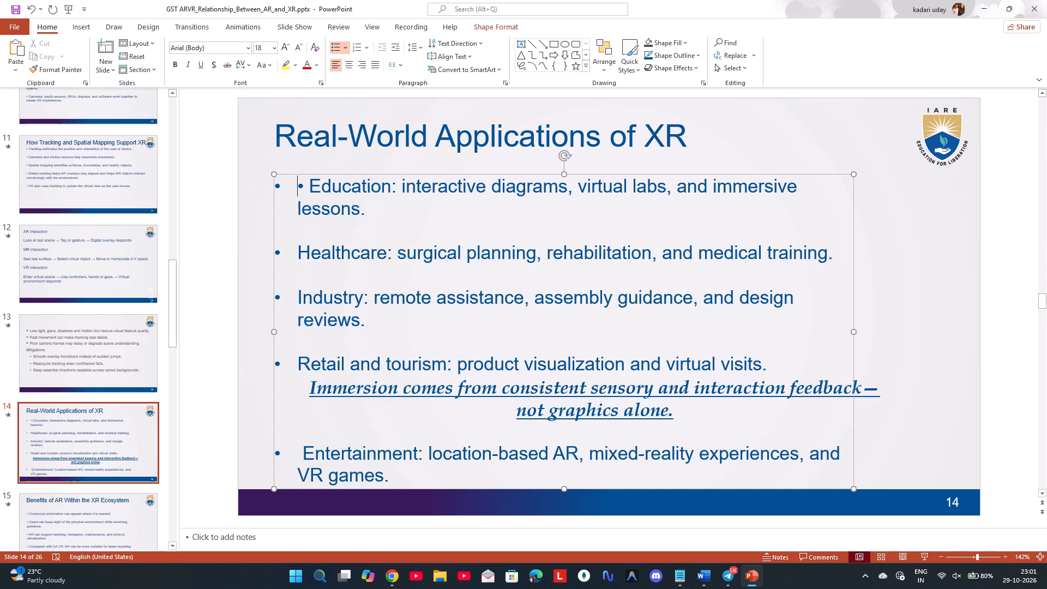
key("Delete")
key("Delete")
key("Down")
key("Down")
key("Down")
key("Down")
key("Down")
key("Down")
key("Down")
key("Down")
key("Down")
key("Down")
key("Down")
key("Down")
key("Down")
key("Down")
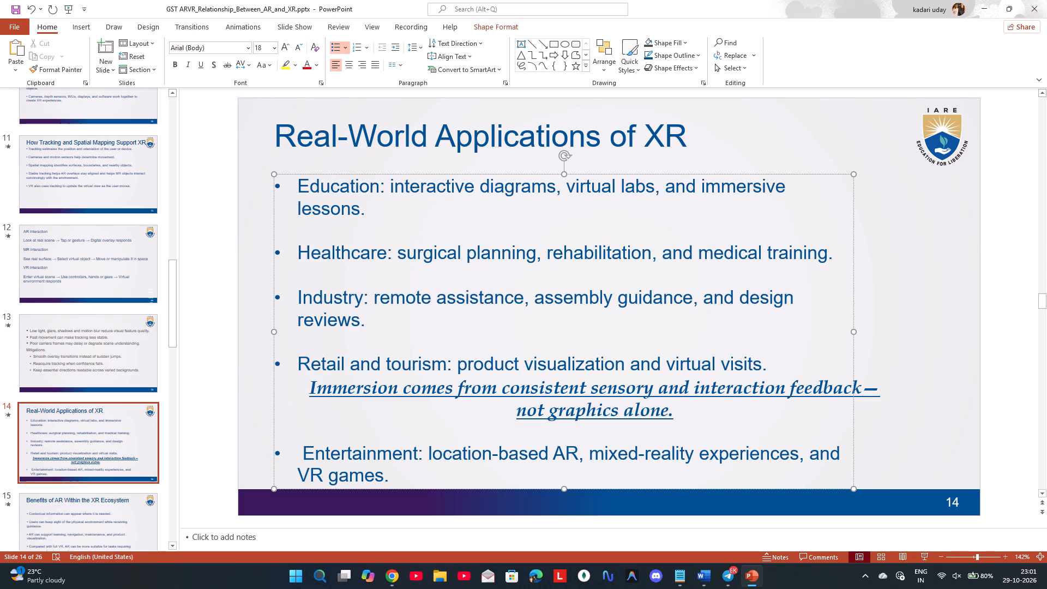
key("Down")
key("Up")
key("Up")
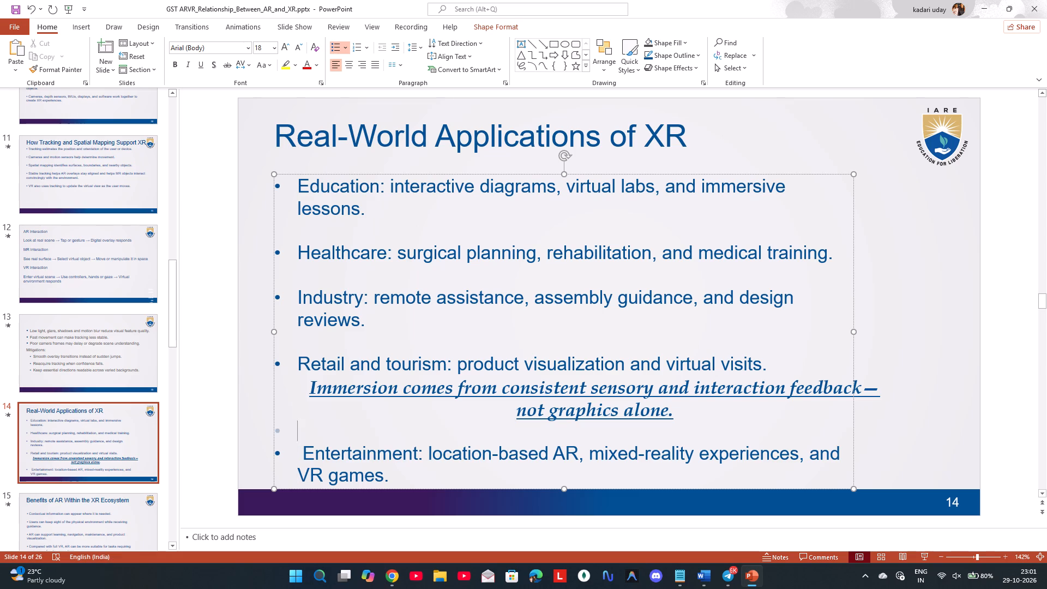
Nudge the body text box on slide 14 slightly up toward the title, clear of the Immersion statement and the footer bar.
key("Escape")
key("Up")
key("Up")
key("Up")
key("Up")
key("Up")
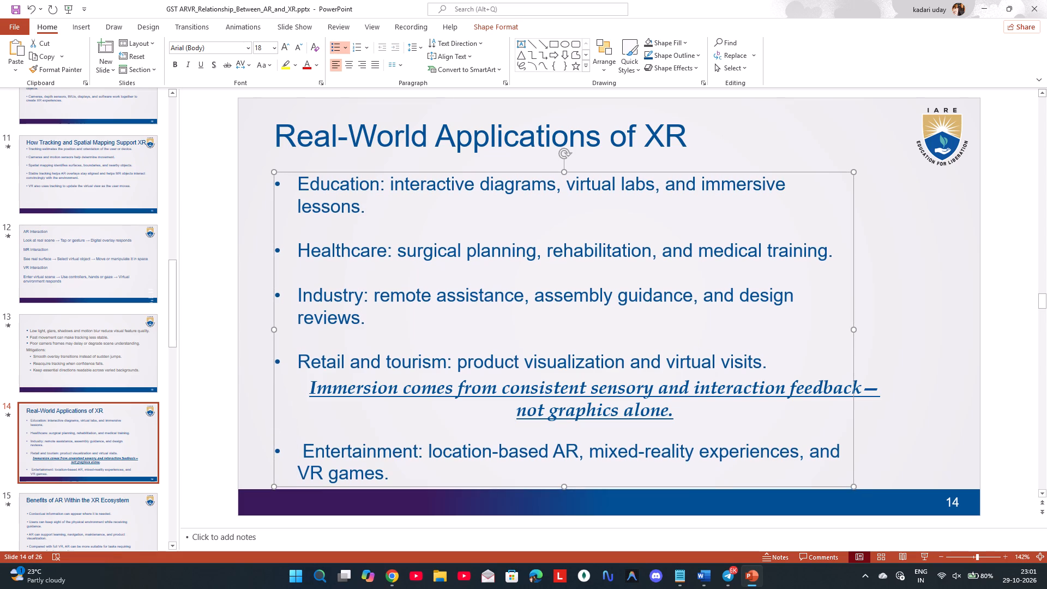
key("Up")
key("Up")
key("Up")
key("Up")
key("Up")
key("Up")
key("Up")
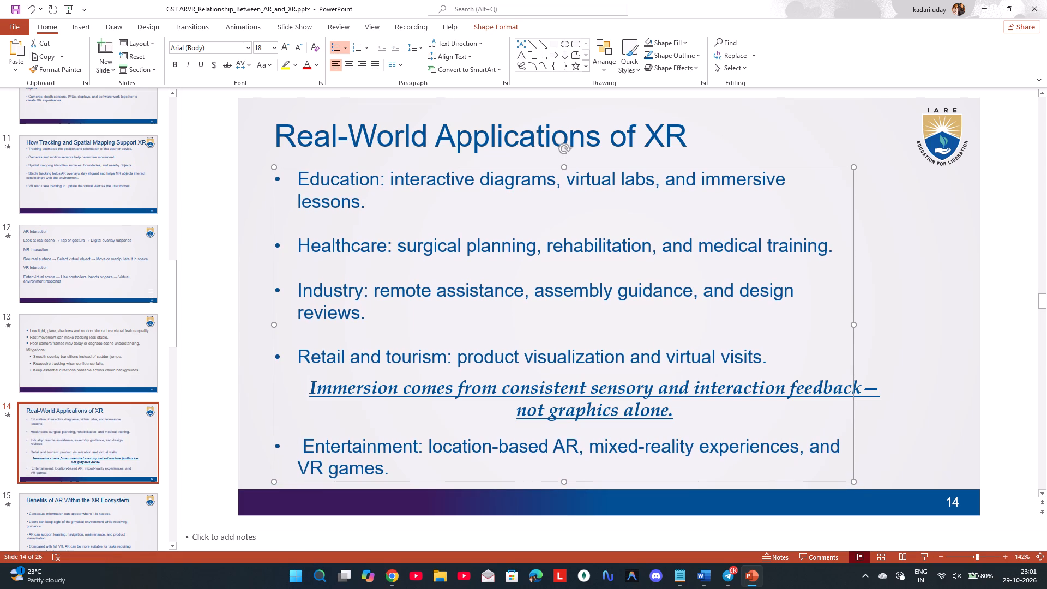
key("Escape")
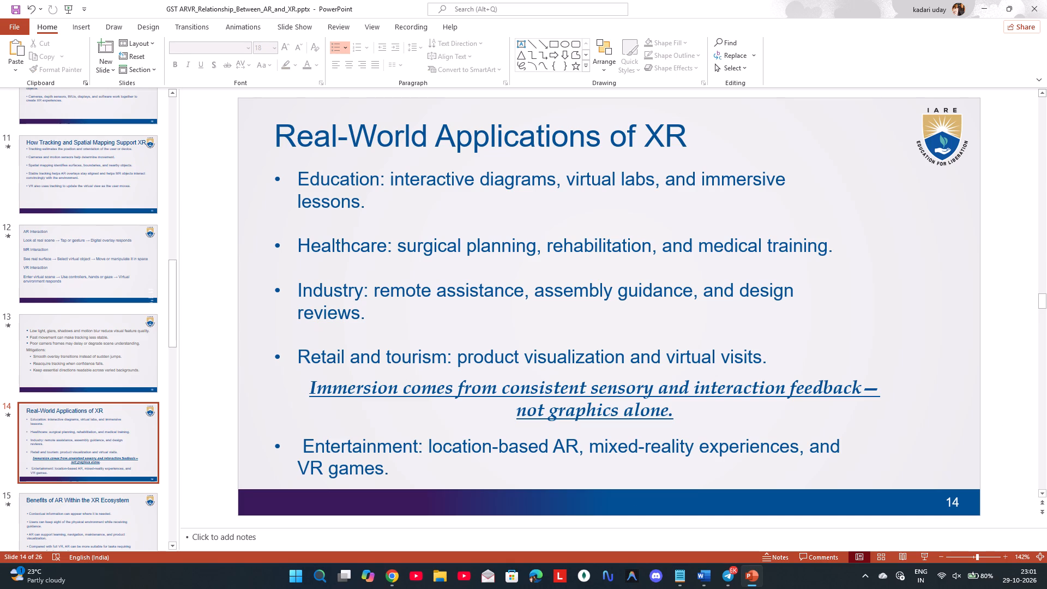
Insert a line break before the word experiences in the Entertainment bullet on slide 14.
left_click(701, 451)
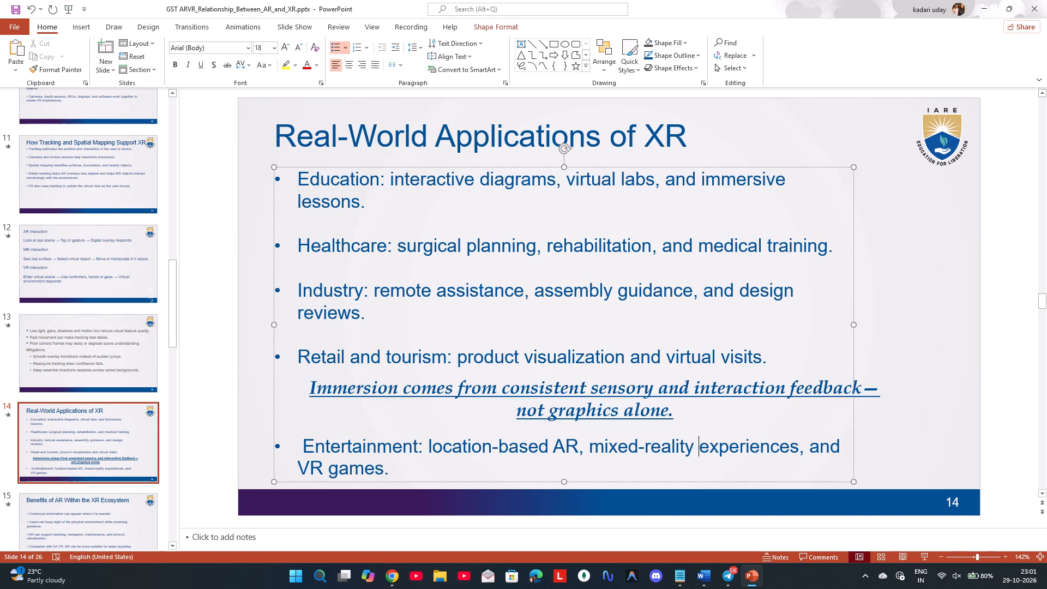
key("shift+Return")
key("Escape")
key("Escape")
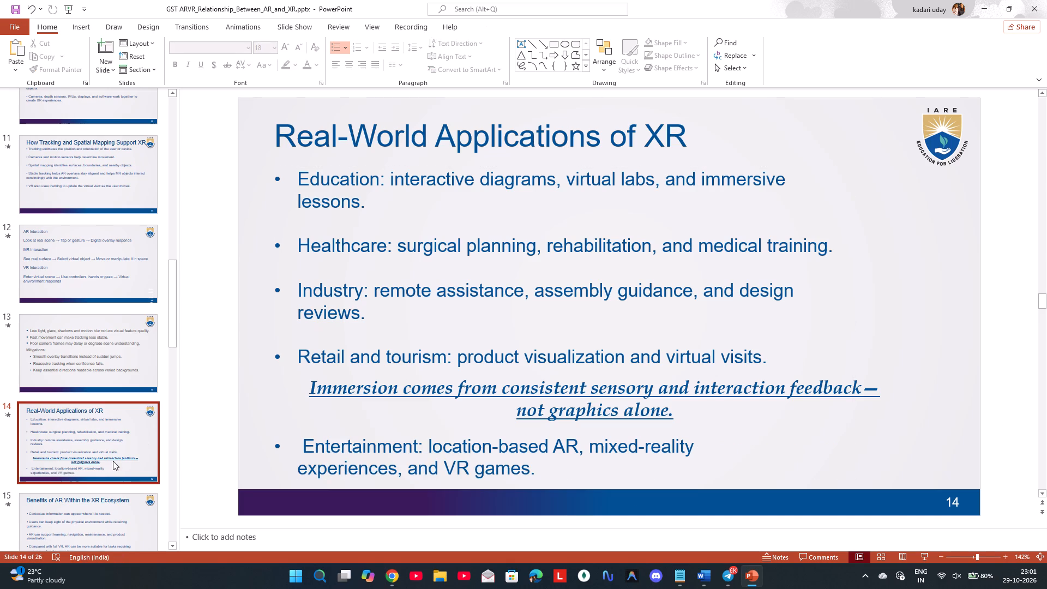
Move the body text box on slide 15, Benefits of AR Within the XR Ecosystem, up toward the title and away from the footer bar.
scroll(112, 461, "down", 1)
left_click(90, 357)
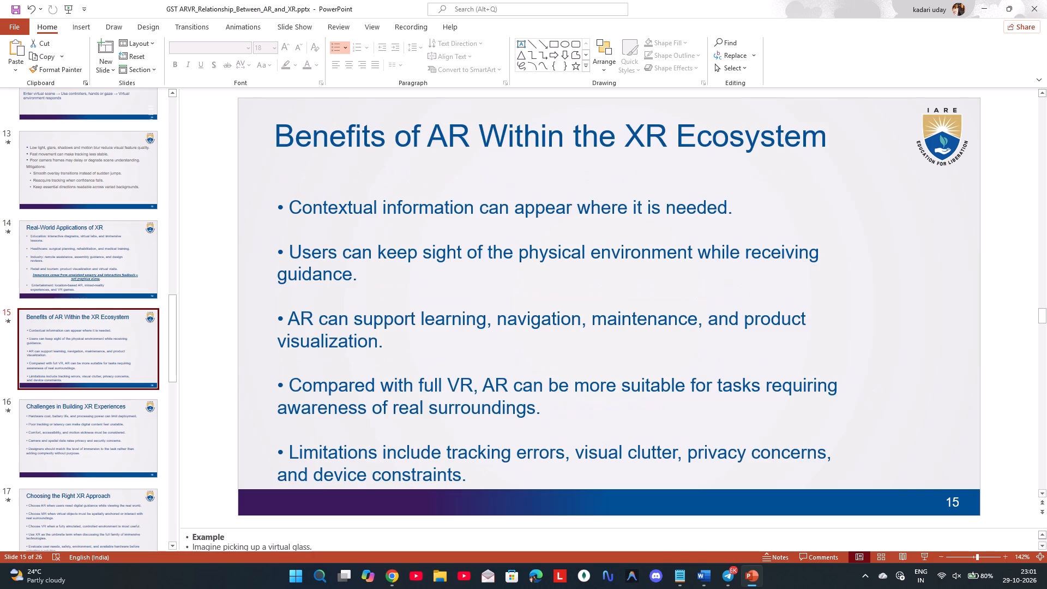
left_click(567, 376)
key("Escape")
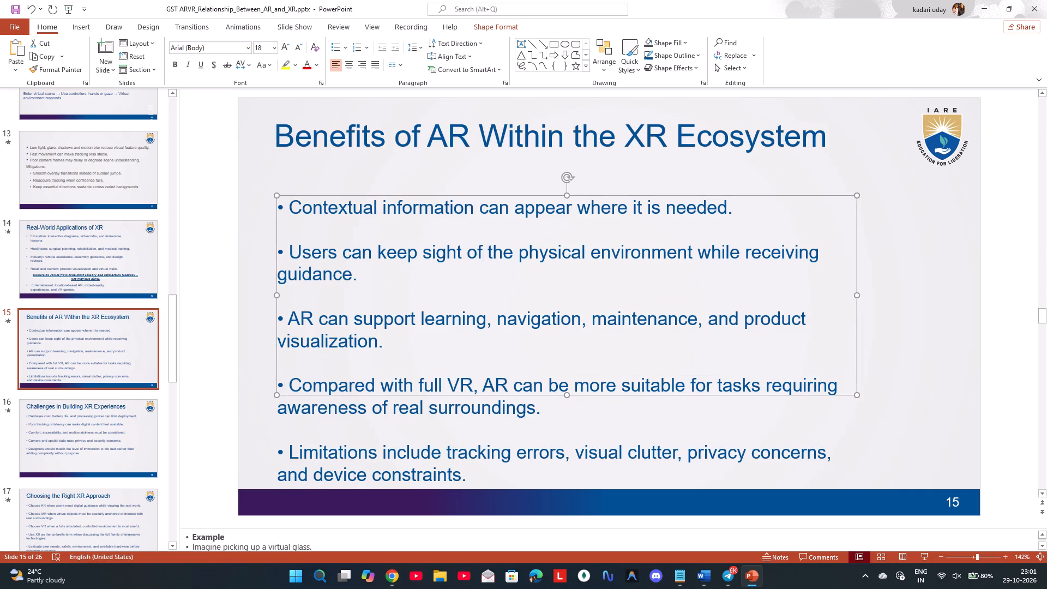
key("Up")
key("Up")
key("Up")
key("Up")
key("Up")
key("Up")
key("Up")
key("Up")
key("Up")
key("Up")
key("Up")
key("Up")
key("Up")
key("Up")
key("Up")
key("Up")
key("Up")
key("Up")
key("Up")
key("Up")
key("Up")
key("Up")
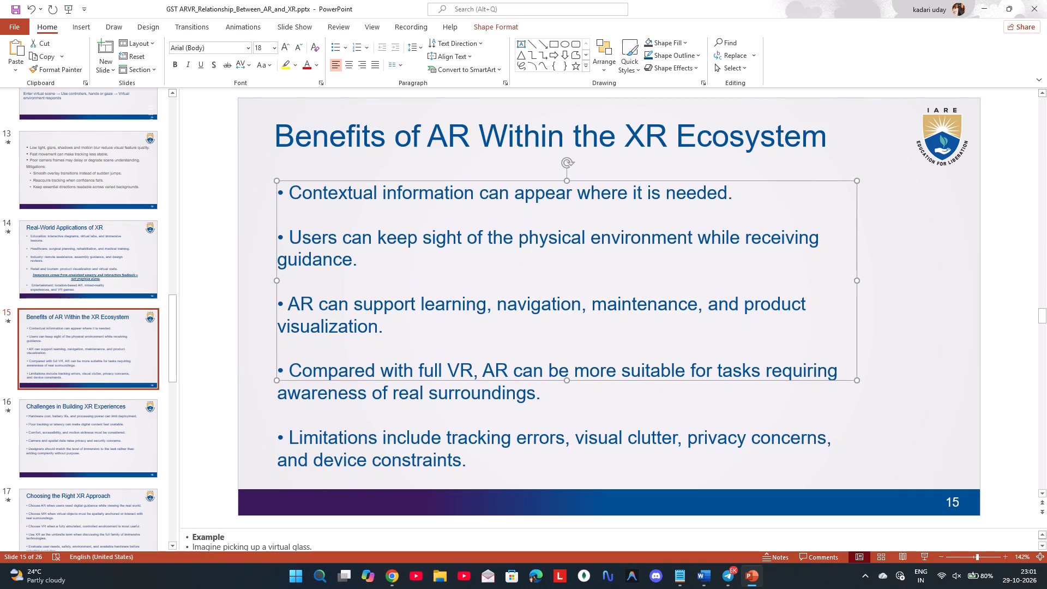
key("Up")
key("Escape")
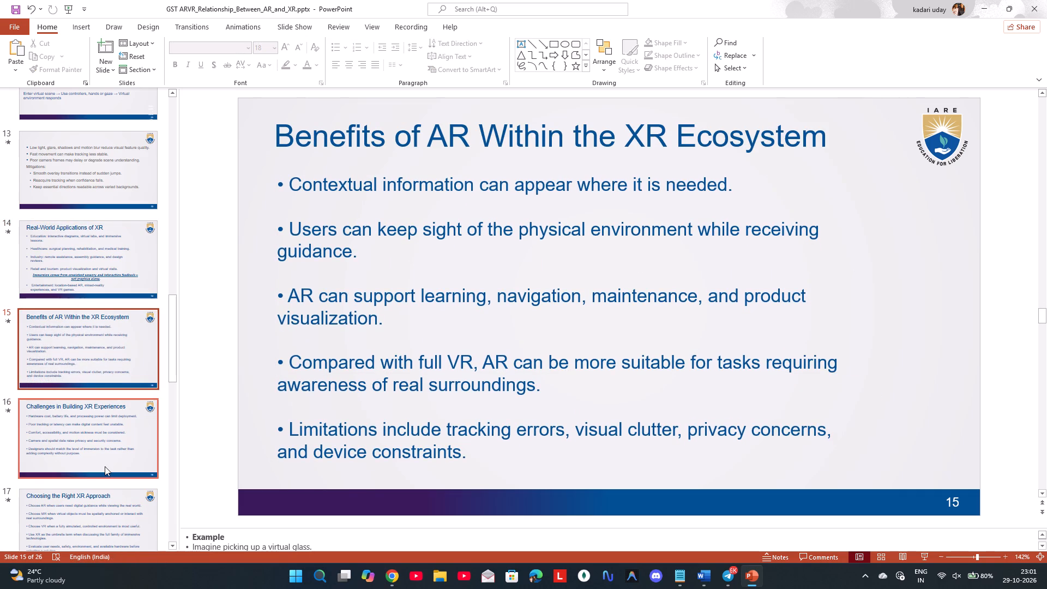
Move the body text box on slide 18, Design Process for an XR Application, up toward the title and clear of the footer bar.
left_click(105, 466)
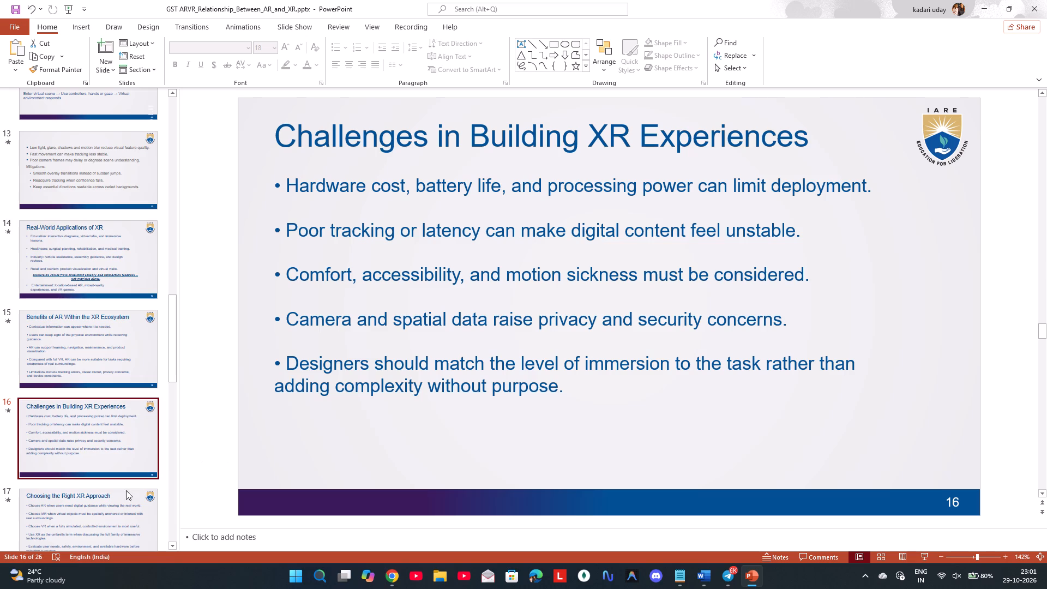
scroll(126, 490, "down", 1)
left_click(101, 292)
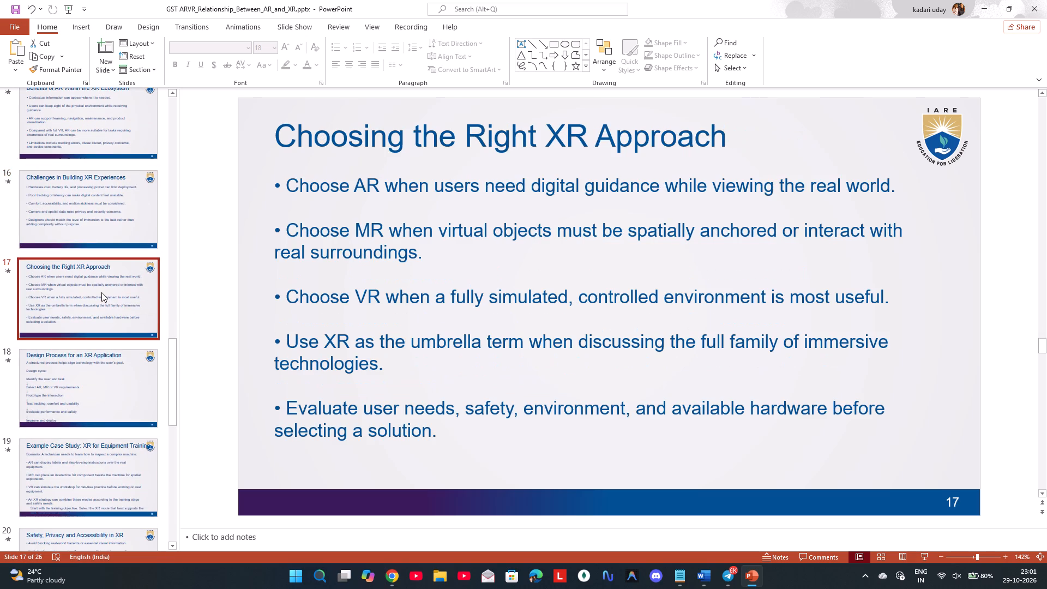
left_click(86, 389)
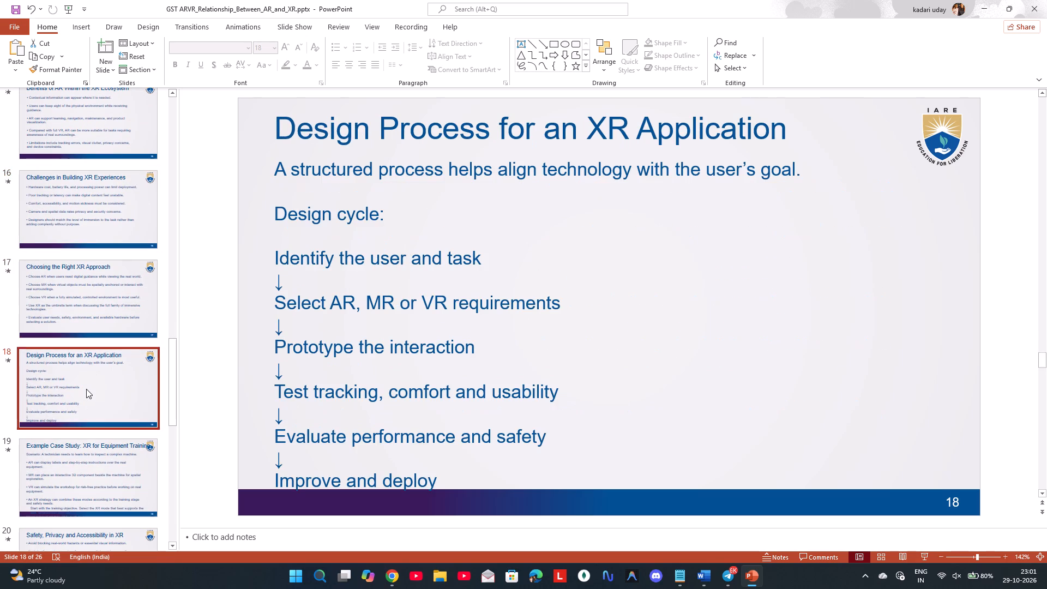
left_click(365, 412)
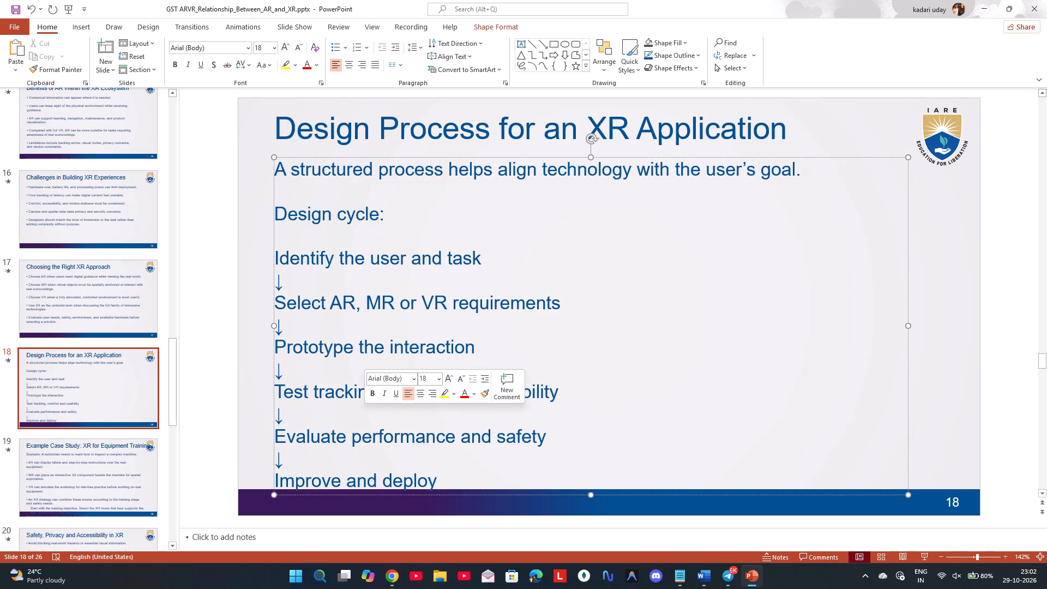
key("Escape")
key("Up")
key("Up")
key("Up")
key("Up")
key("Up")
key("Up")
key("Up")
key("Up")
key("Up")
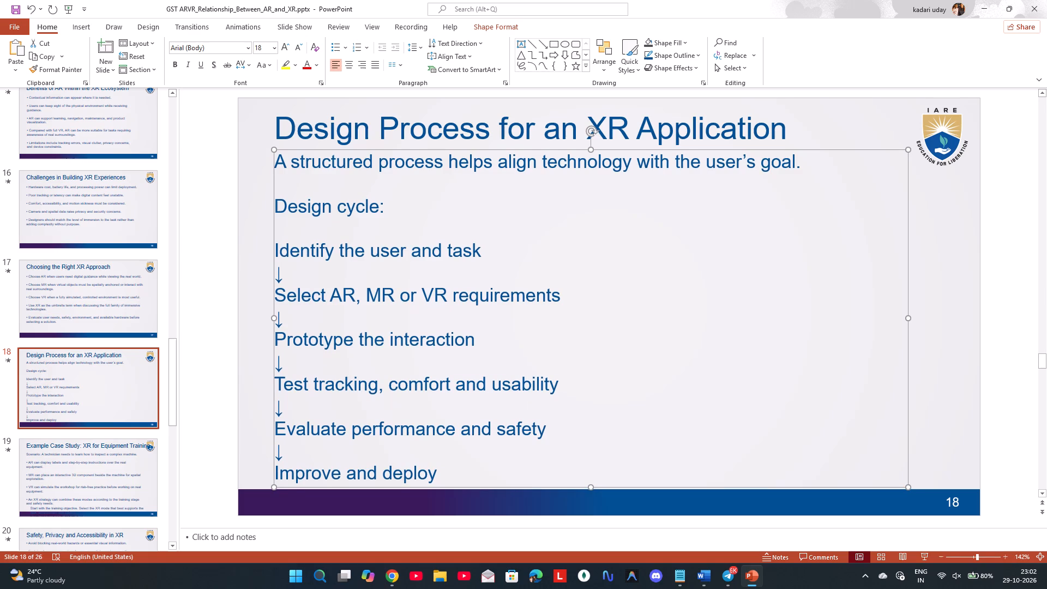
key("Up")
key("Up")
key("Up")
key("Up")
key("Up")
key("Up")
key("Up")
key("Up")
key("Escape")
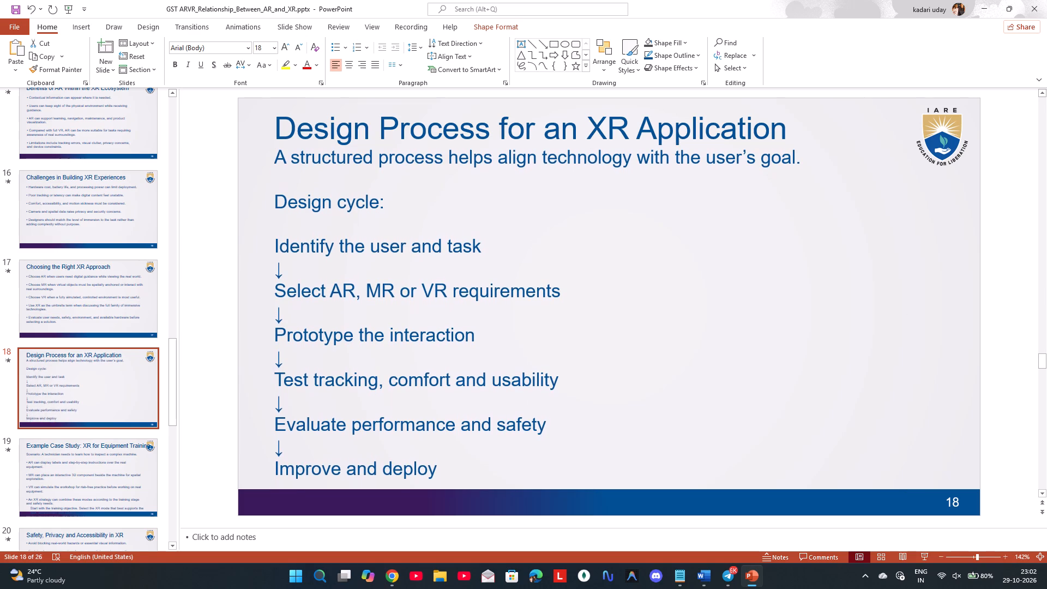
Move the main body text box on slide 19, Example Case Study, up until its Scenario line reaches the title.
left_click(74, 444)
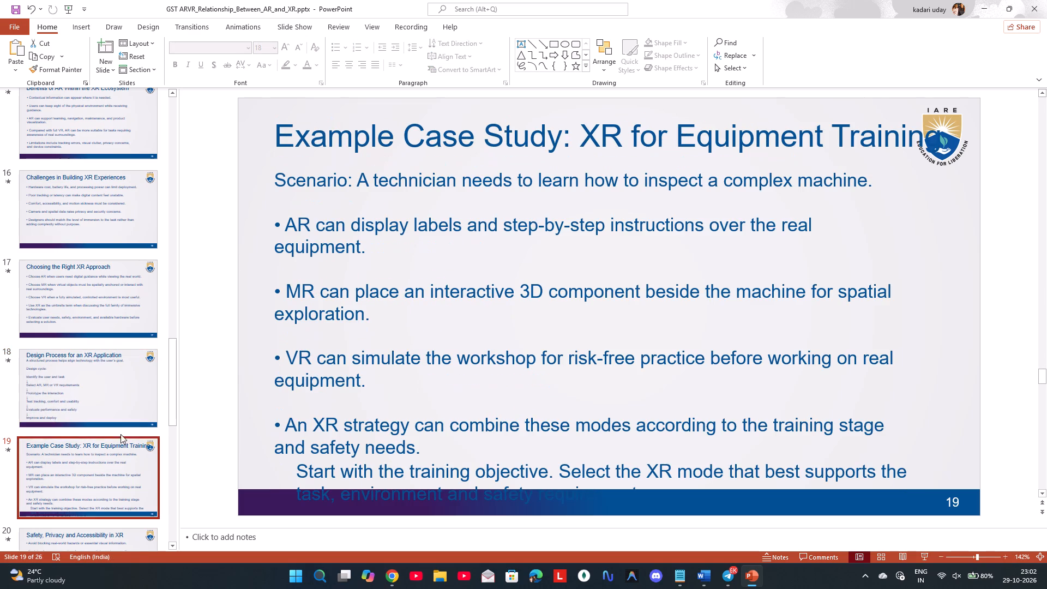
left_click(475, 336)
key("Escape")
key("Up")
key("Up")
key("Up")
key("Up")
key("Up")
key("Up")
key("Up")
key("Up")
key("Up")
key("Up")
key("Up")
key("Up")
key("Up")
key("Up")
key("Up")
key("Up")
key("Up")
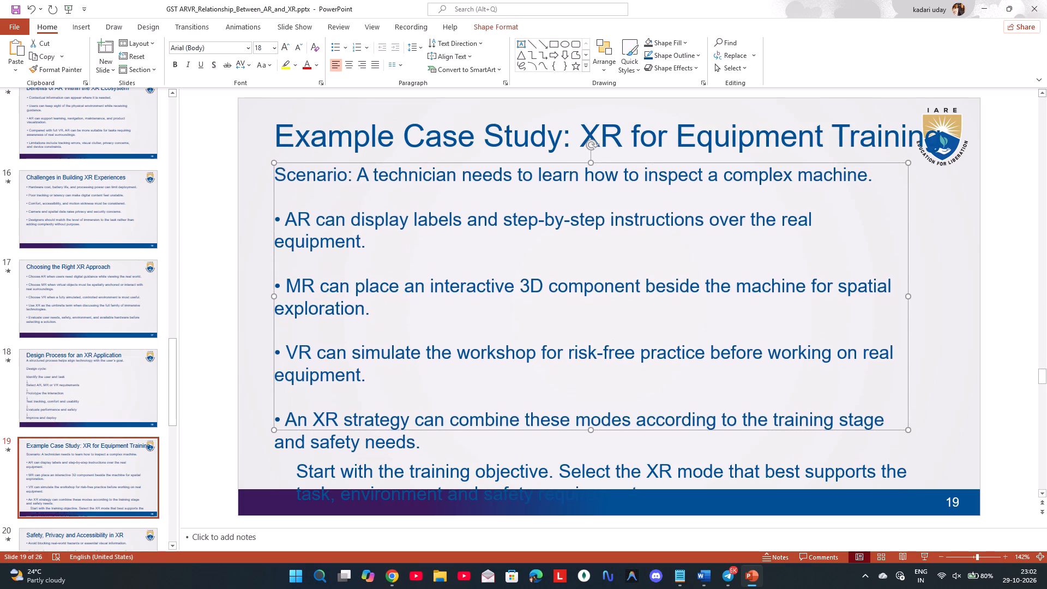
key("Up")
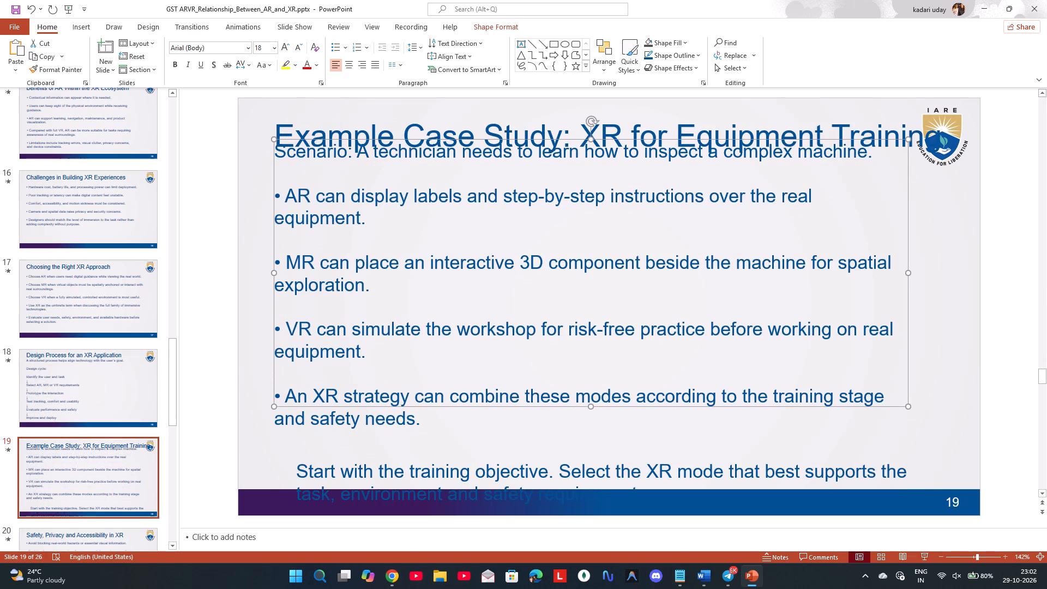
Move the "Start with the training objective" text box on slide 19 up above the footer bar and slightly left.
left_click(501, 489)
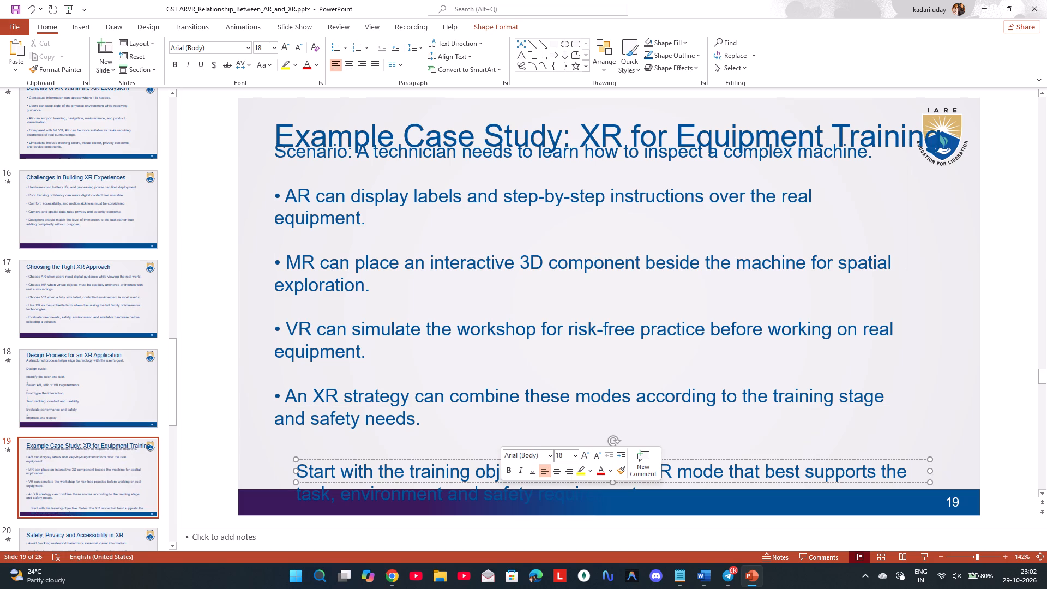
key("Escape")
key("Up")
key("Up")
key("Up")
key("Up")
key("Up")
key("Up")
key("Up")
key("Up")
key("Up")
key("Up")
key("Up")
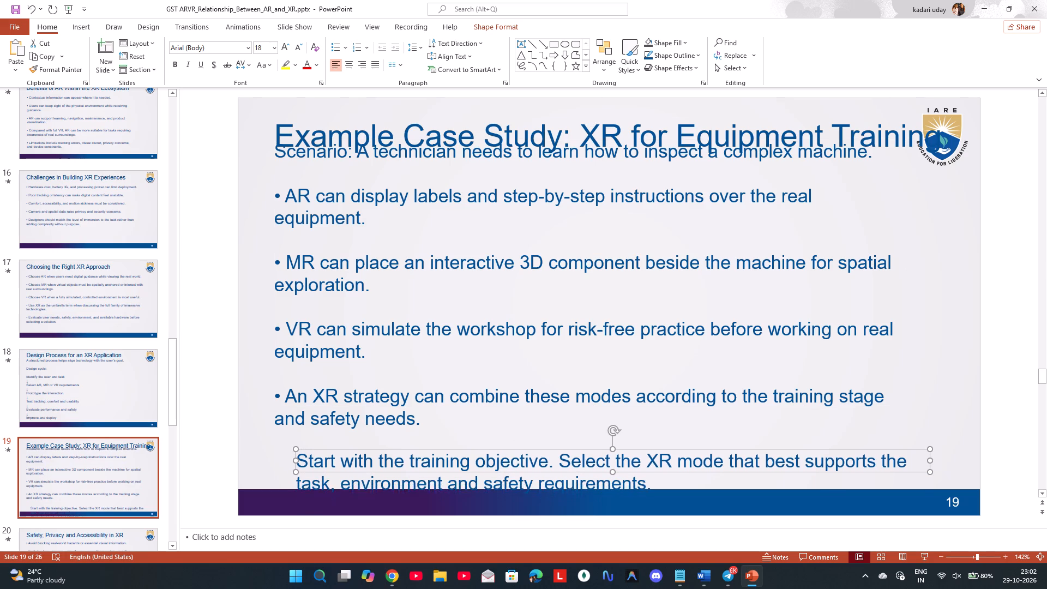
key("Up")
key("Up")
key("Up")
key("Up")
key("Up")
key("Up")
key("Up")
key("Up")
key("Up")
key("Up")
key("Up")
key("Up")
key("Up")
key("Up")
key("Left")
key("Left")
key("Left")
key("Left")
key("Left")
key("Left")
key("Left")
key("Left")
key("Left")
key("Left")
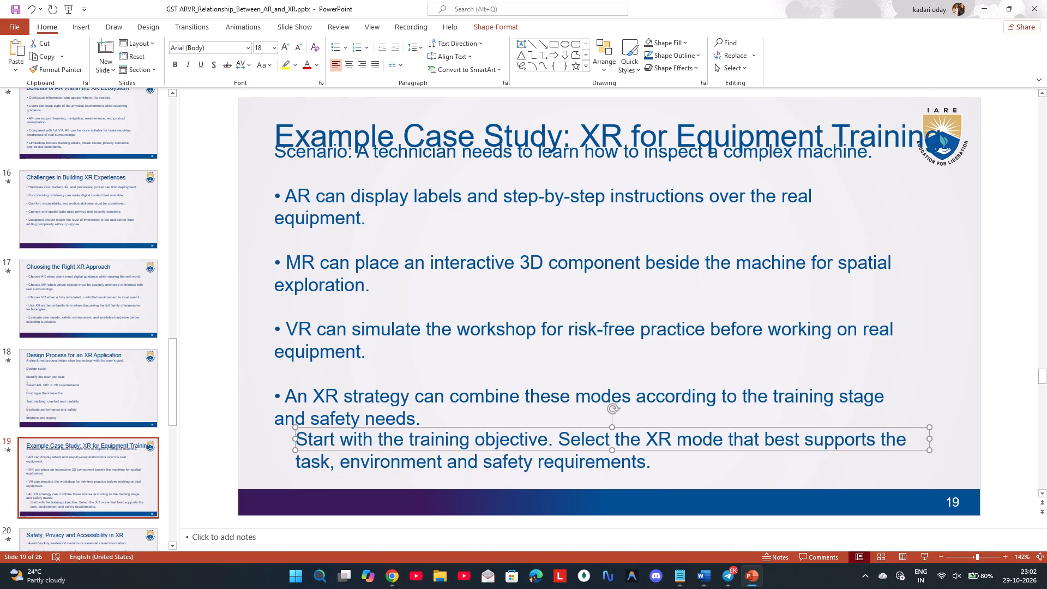
Delete the "Start with the training objective" text box from slide 19.
key("Delete")
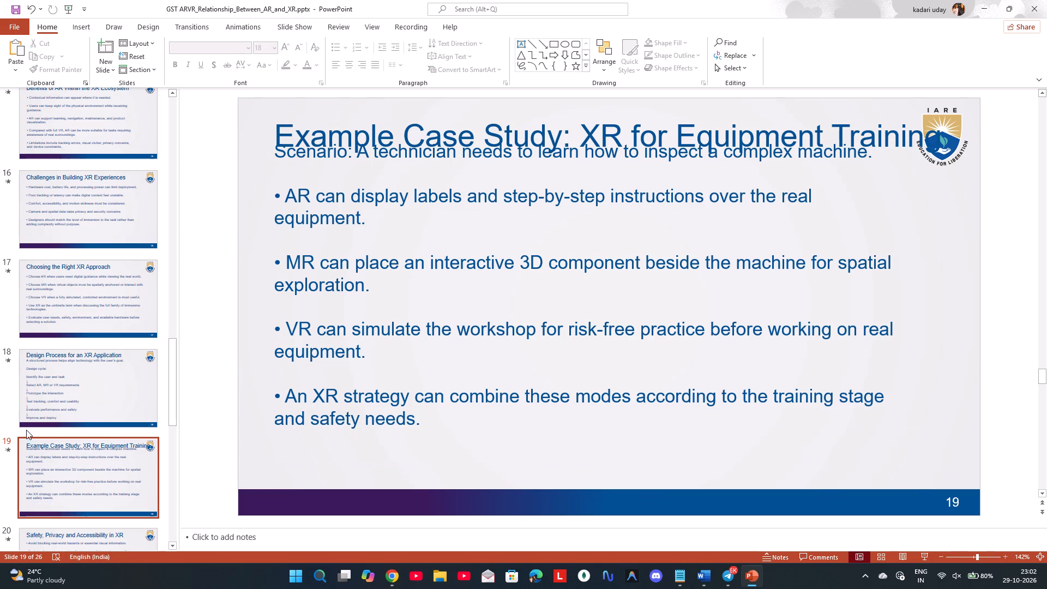
Review slides 20 to 26, from Safety, Privacy and Accessibility through the OBE Mapping tables, checking their layout.
scroll(52, 426, "down", 1)
left_click(94, 334)
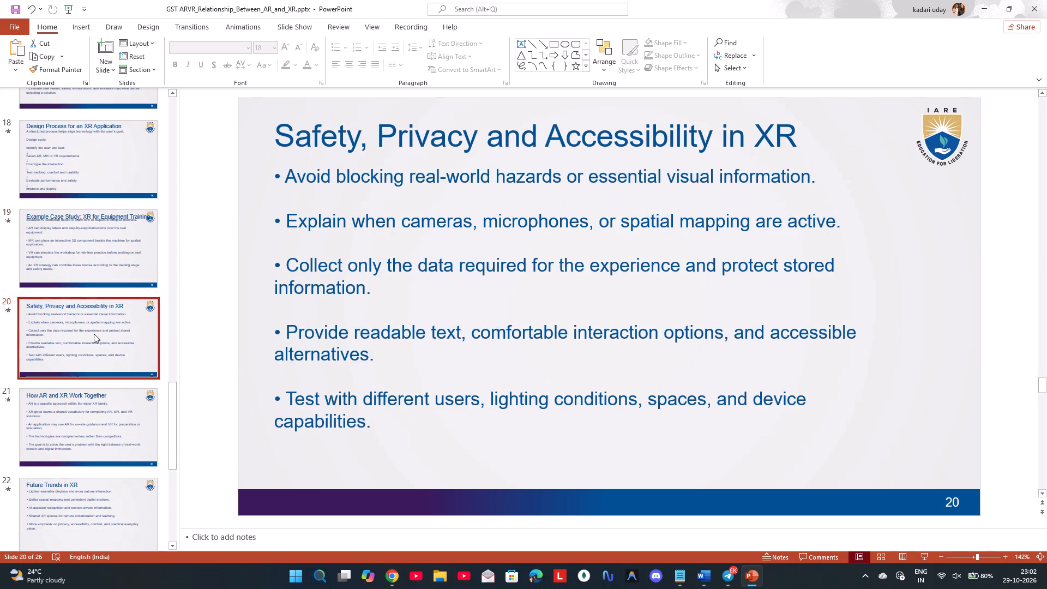
key("Down")
key("Down")
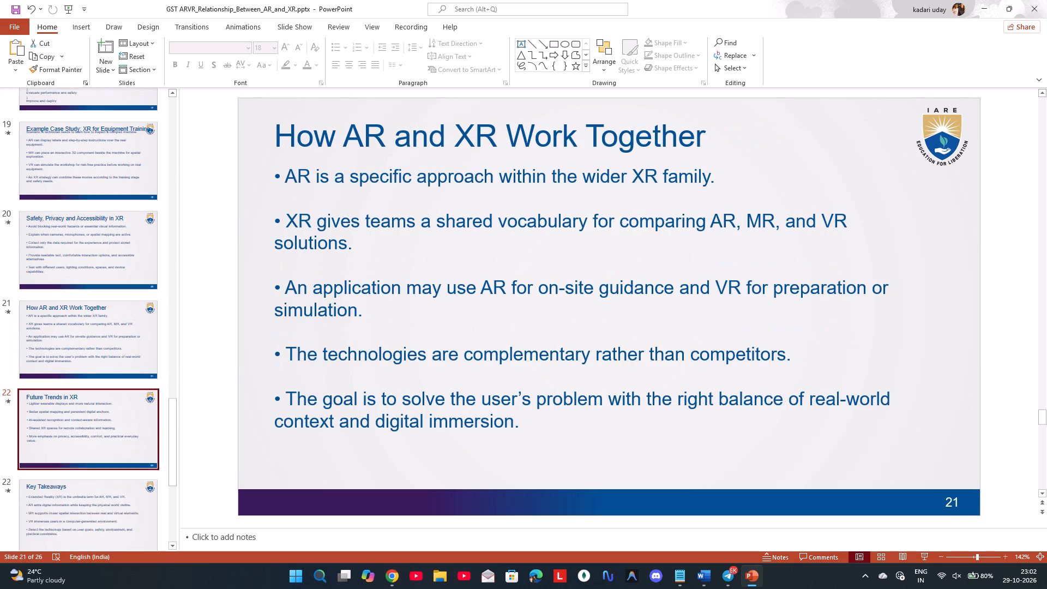
key("Down")
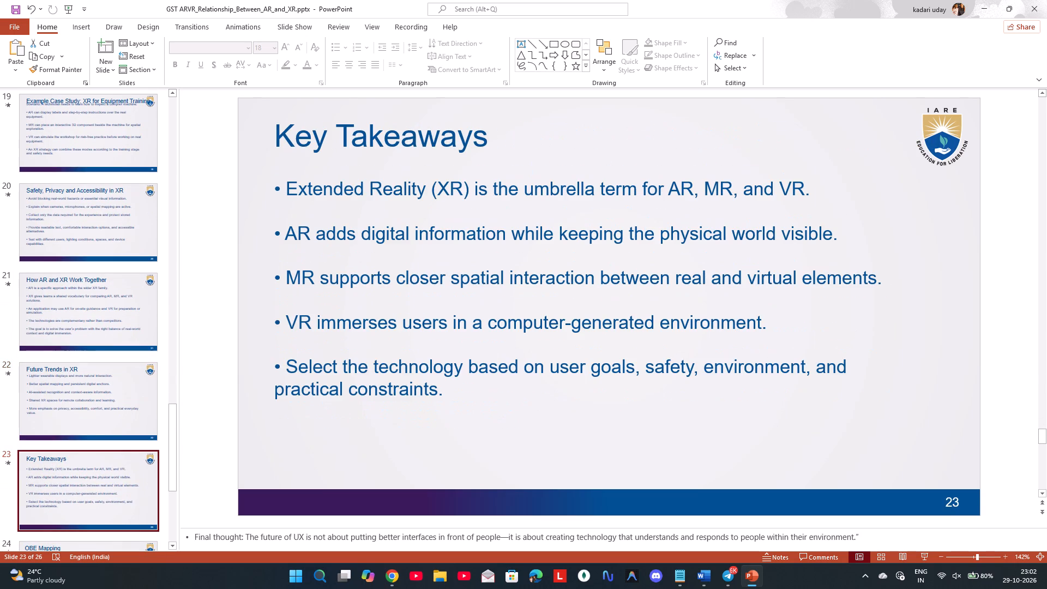
key("Down")
key("Down")
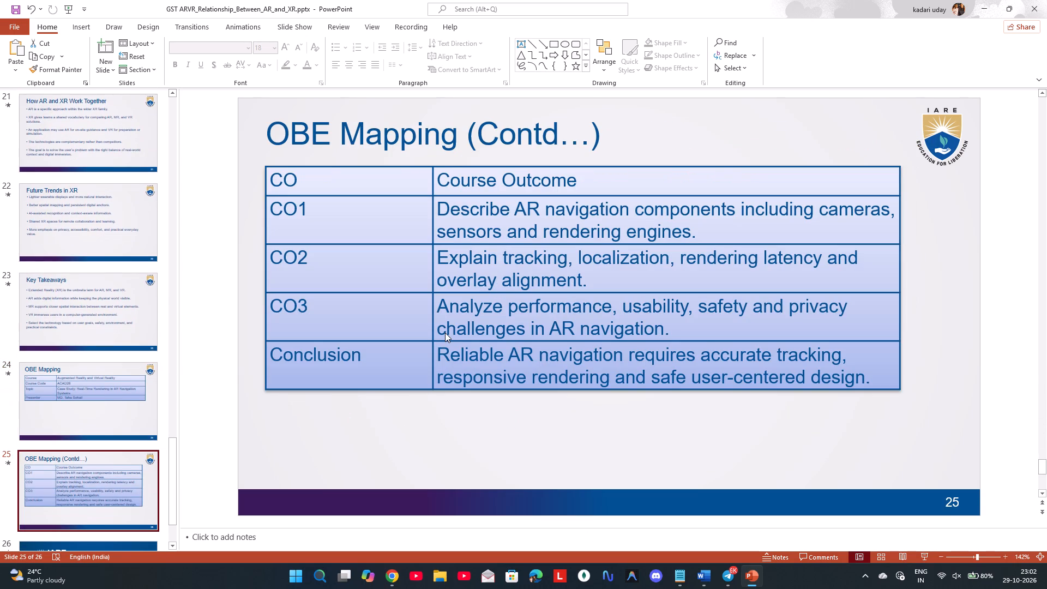
key("Up")
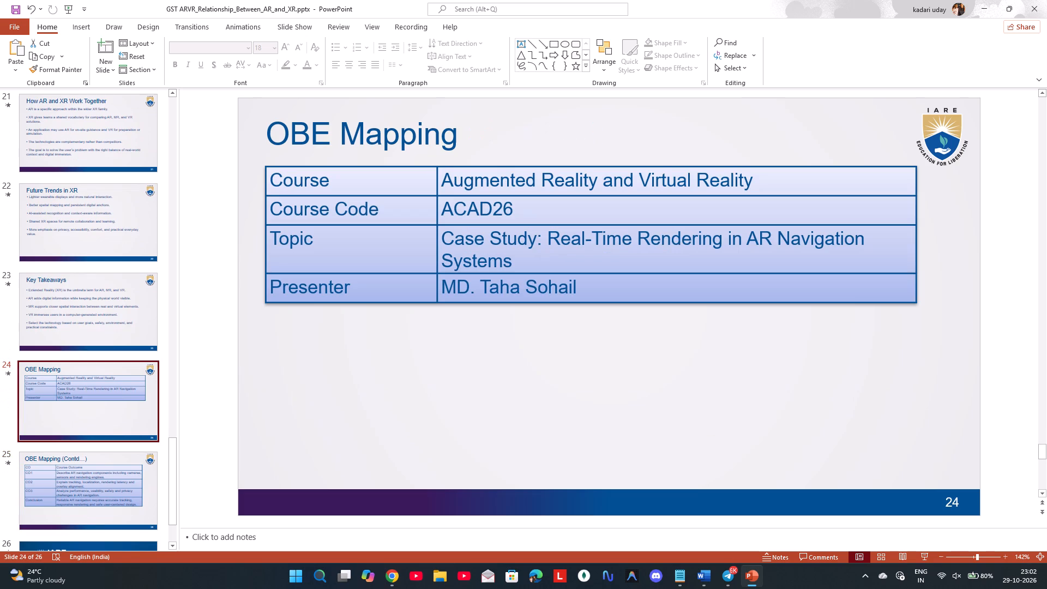
key("Down")
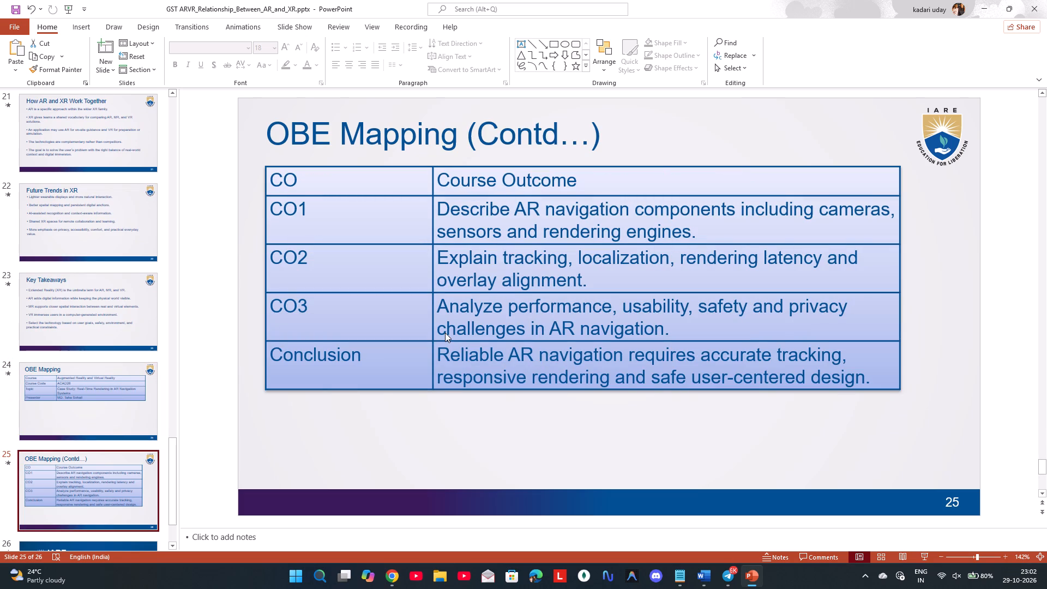
key("Down")
key("Up")
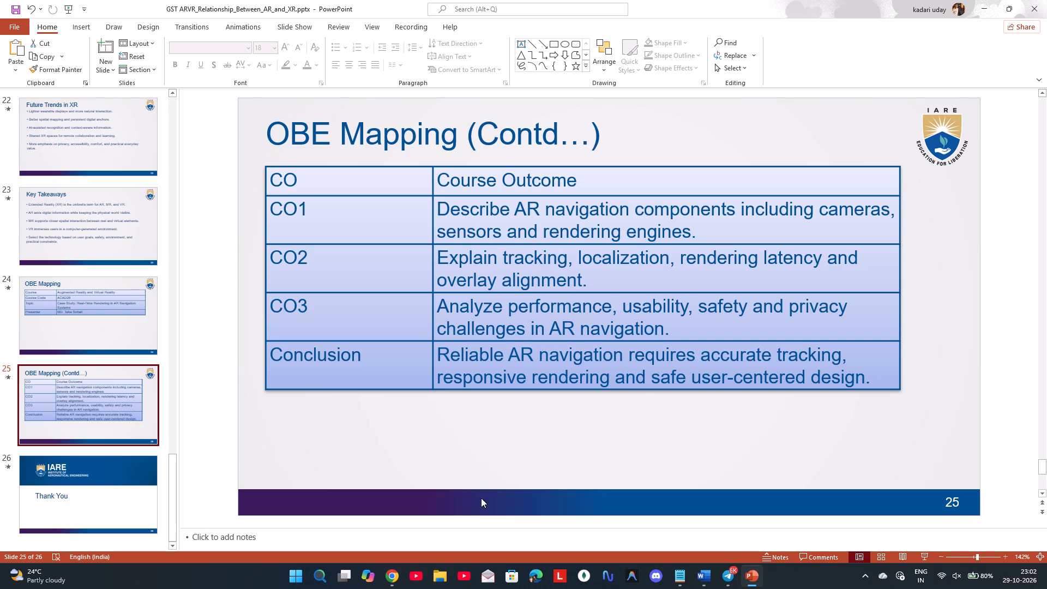
Open the ARVR CV N4.pptx presentation from the AAT ASSIGNMENTS folder for reference.
left_click(441, 585)
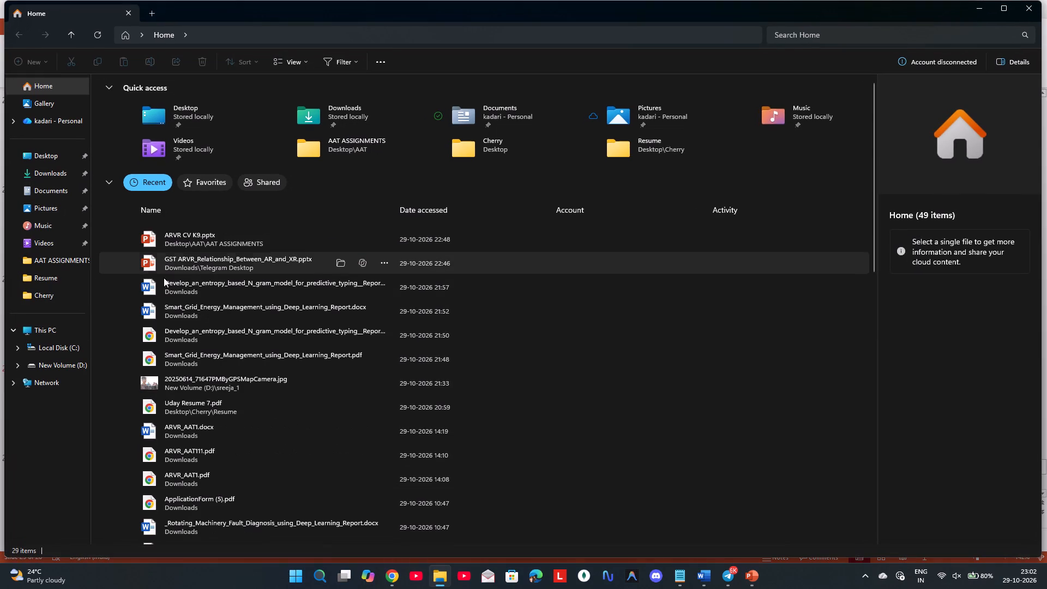
left_click(46, 255)
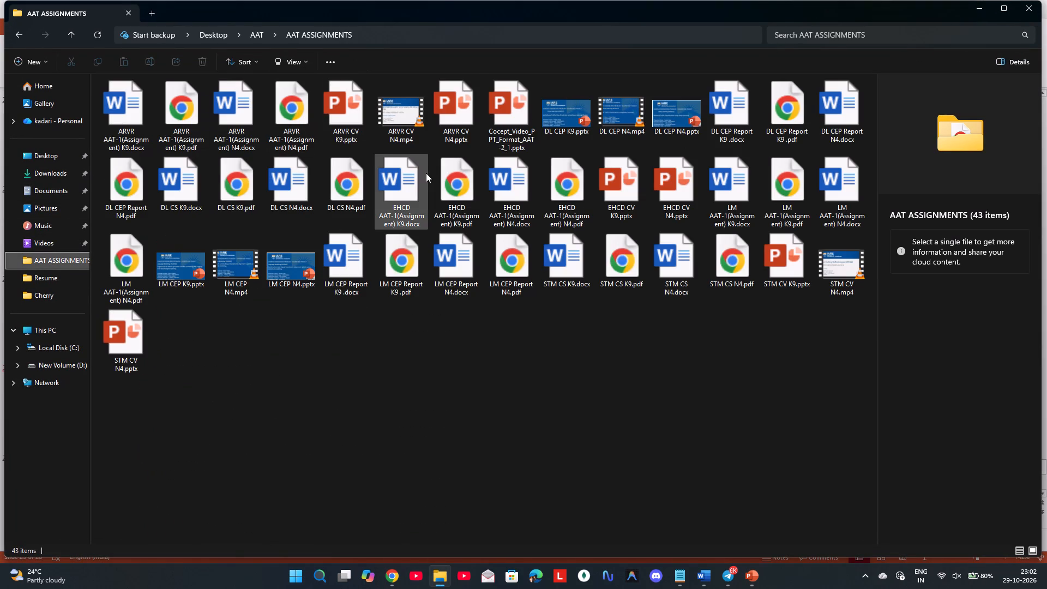
double_click(451, 119)
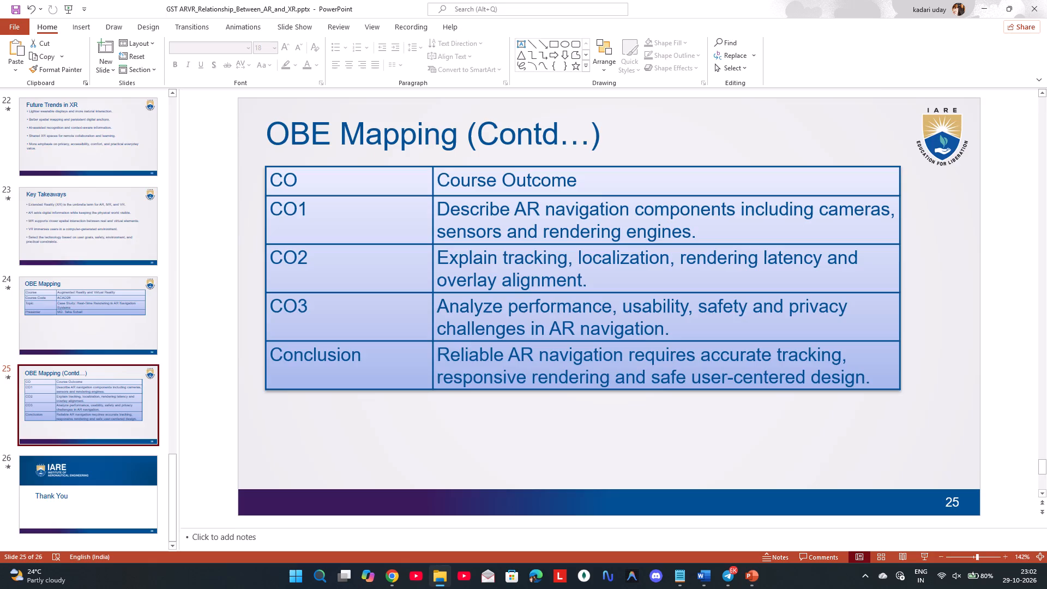
Examine the Key Takeaways and OBE Mapping slides near the end of the reference presentation and close that file.
scroll(111, 287, "down", 3)
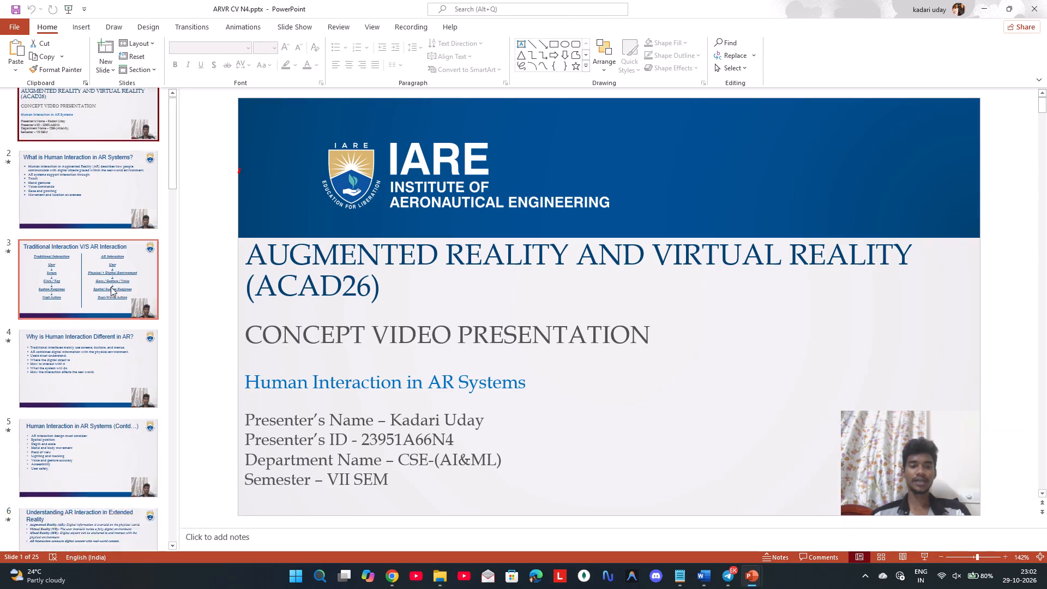
scroll(111, 287, "down", 8)
left_click(96, 377)
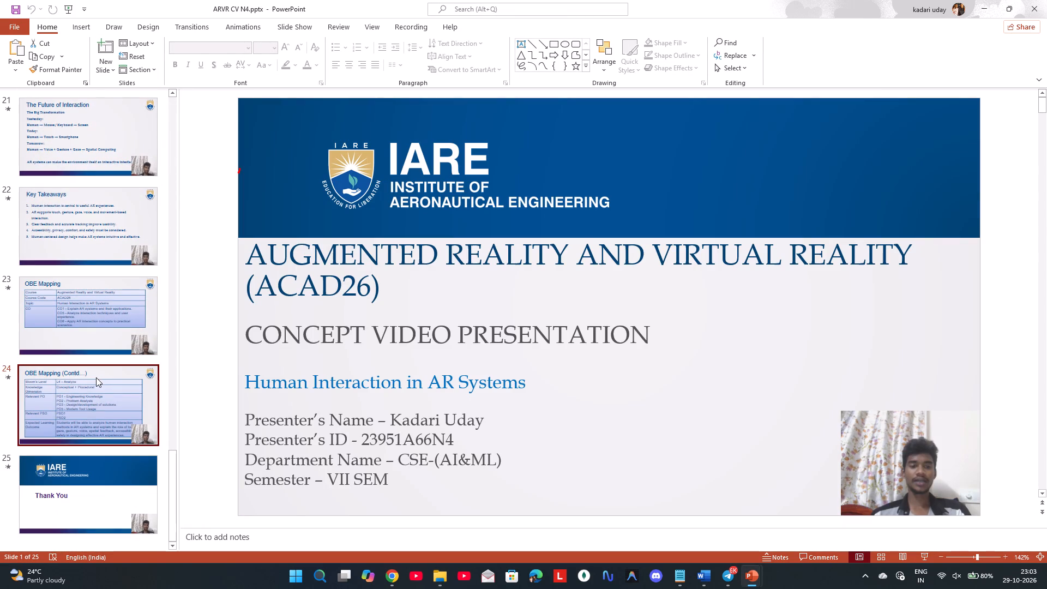
left_click(131, 306)
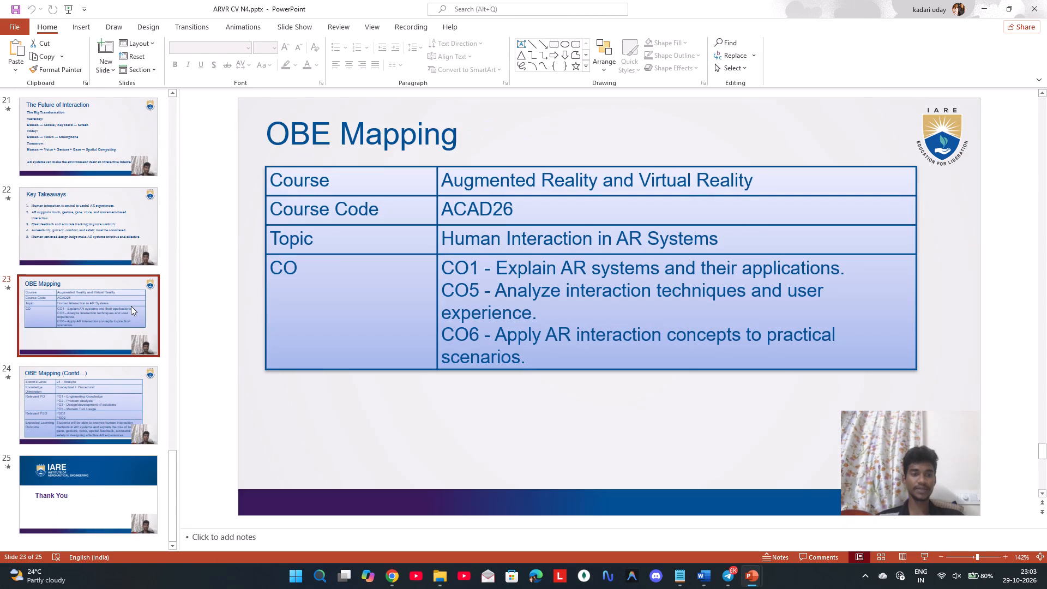
left_click(124, 245)
scroll(124, 245, "up", 3)
scroll(124, 245, "down", 7)
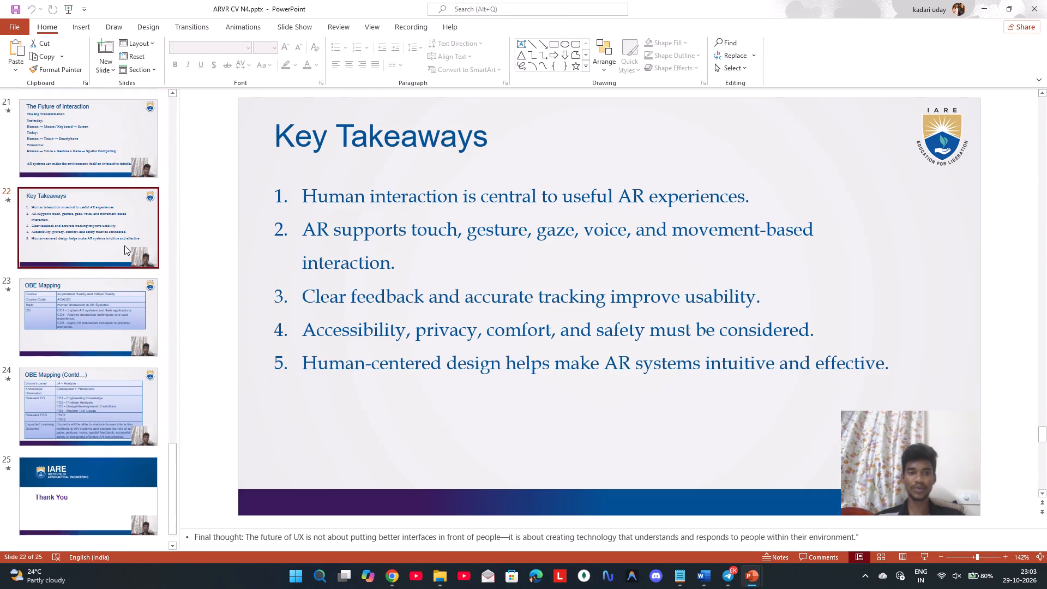
scroll(124, 245, "up", 9)
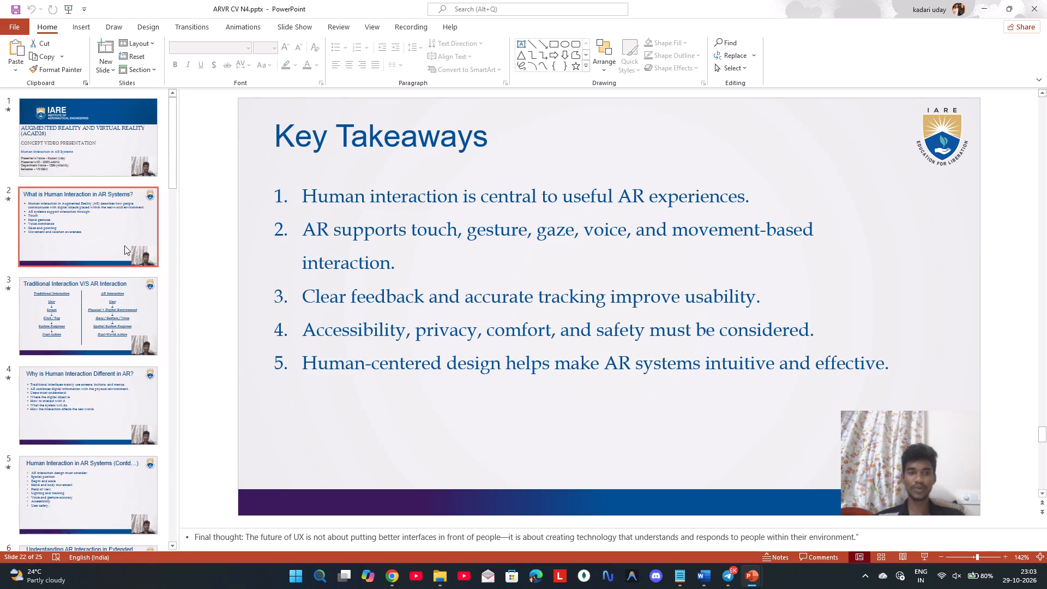
scroll(124, 245, "down", 11)
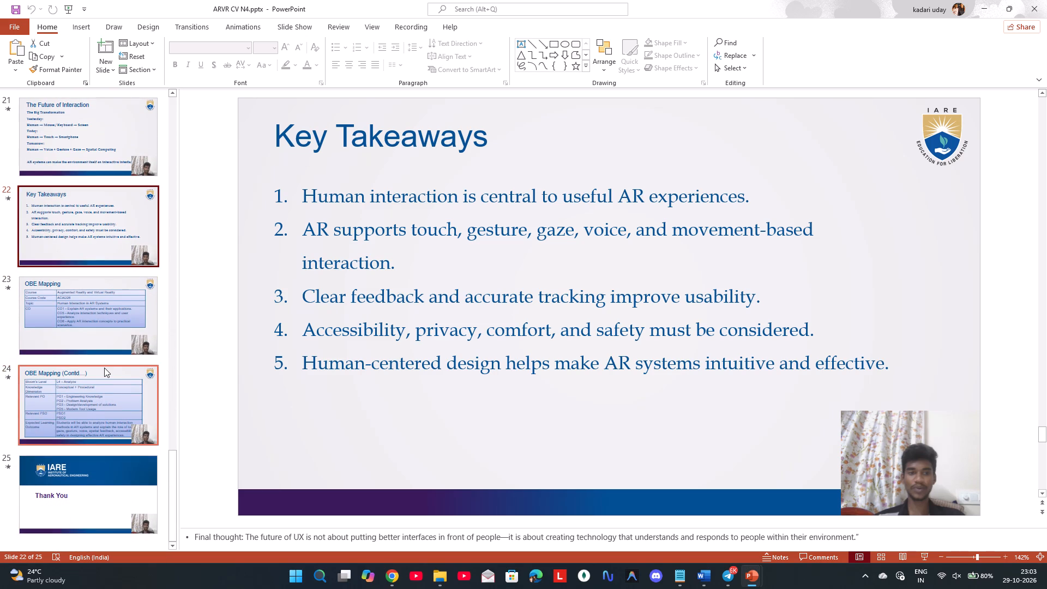
left_click(104, 368)
key("ctrl+w")
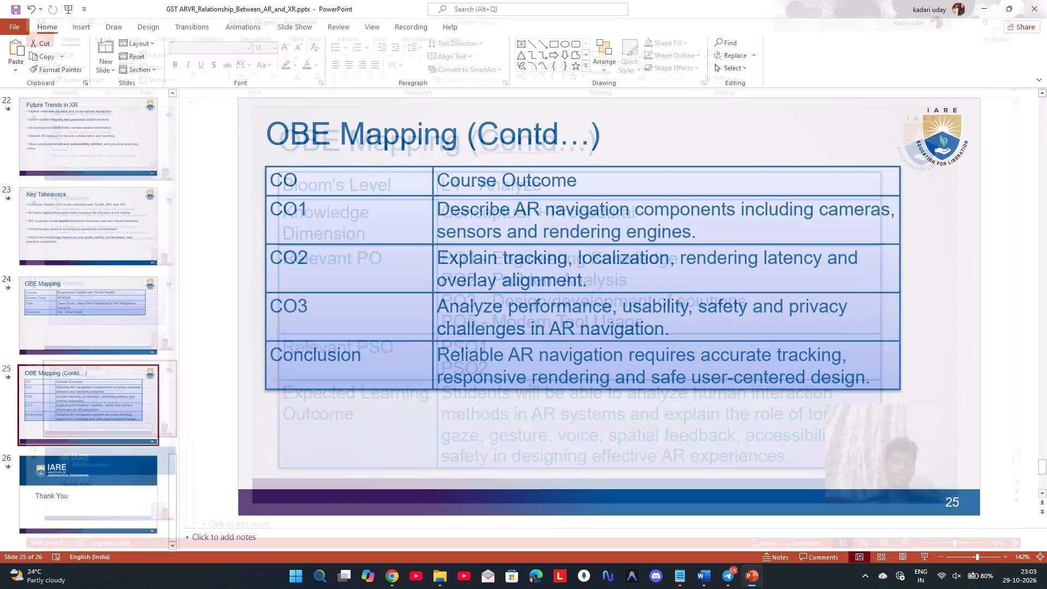
Return to the title slide of the AR and XR presentation and save the file.
left_click(376, 325)
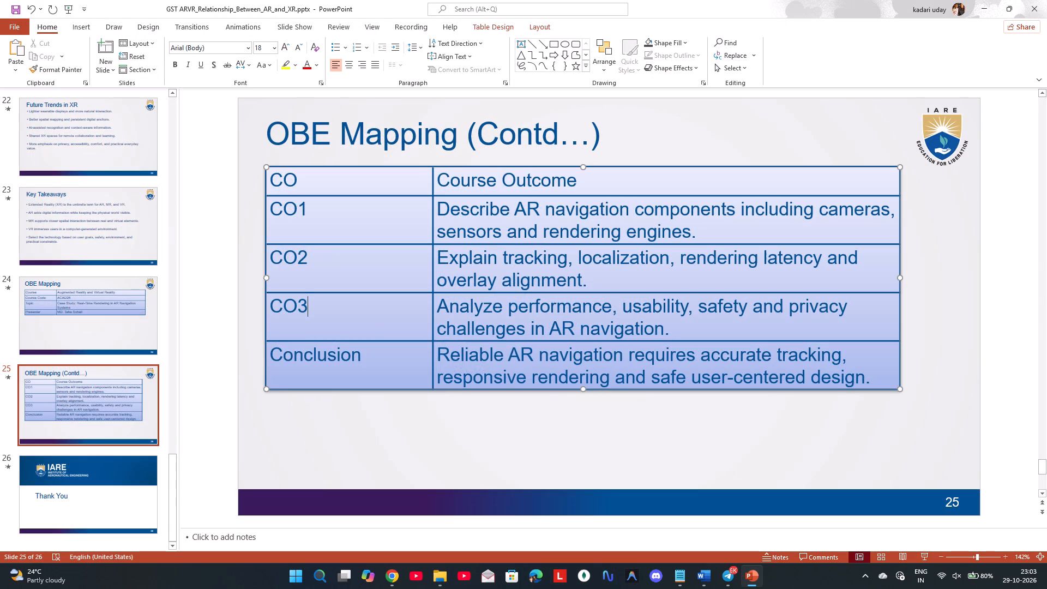
scroll(376, 325, "up", 1)
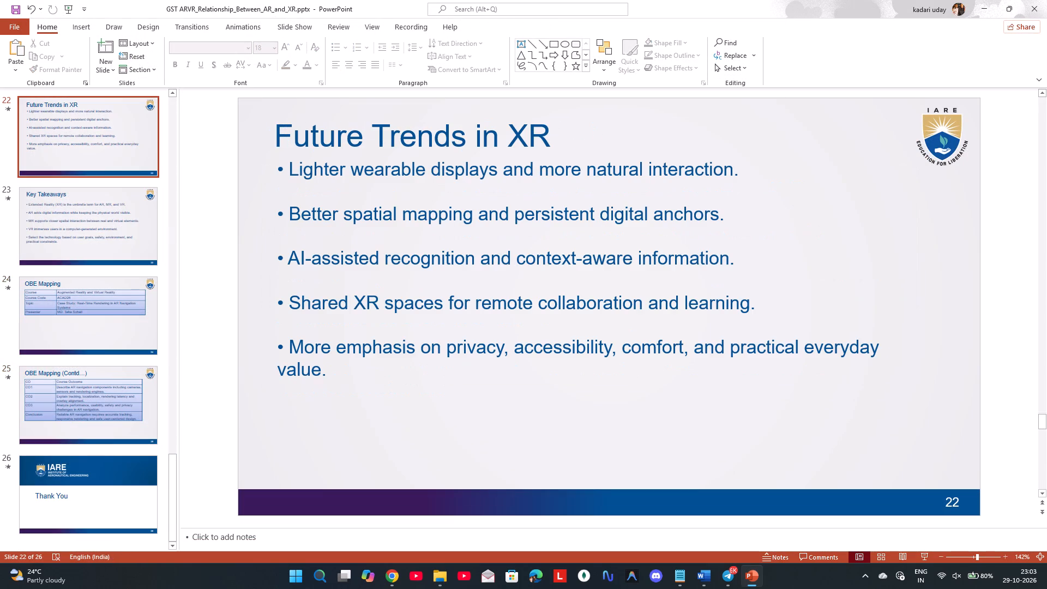
scroll(376, 325, "up", 12)
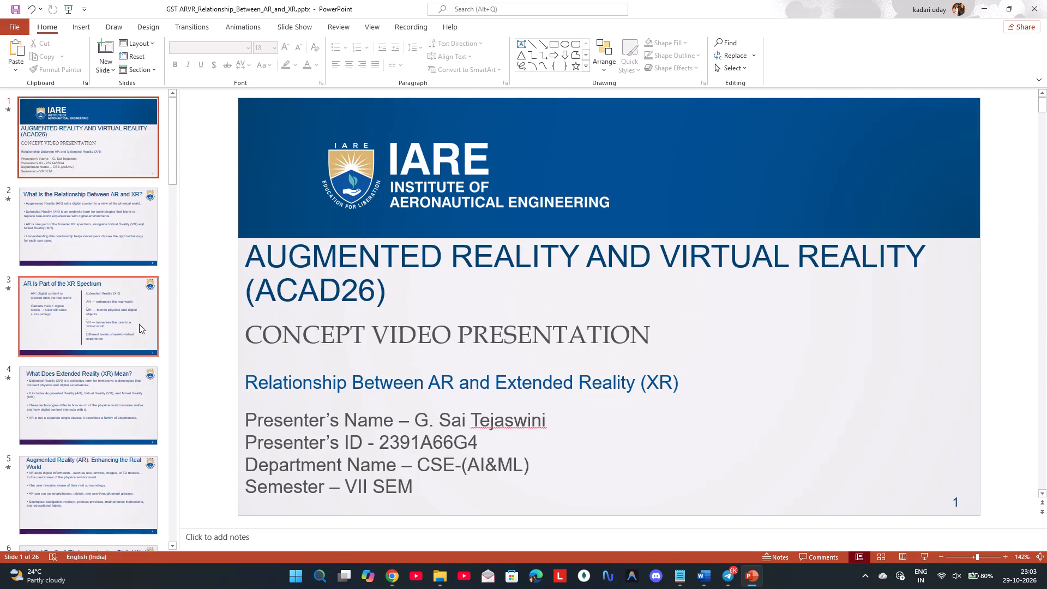
key("ctrl+s")
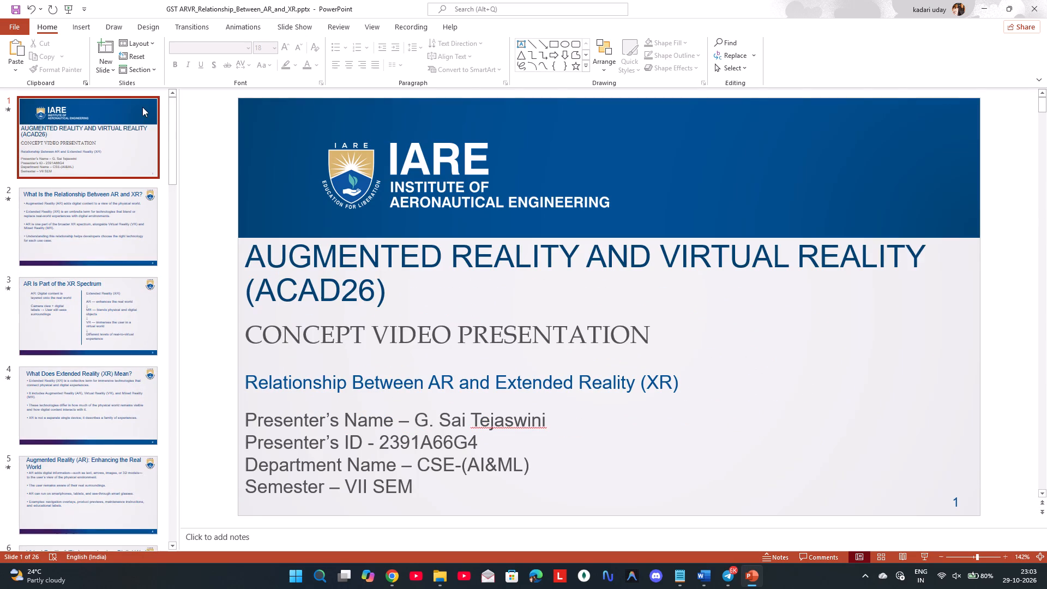
key("ctrl+s")
key("ctrl+s")
key("ctrl+s")
key("ctrl+s")
key("ctrl+s")
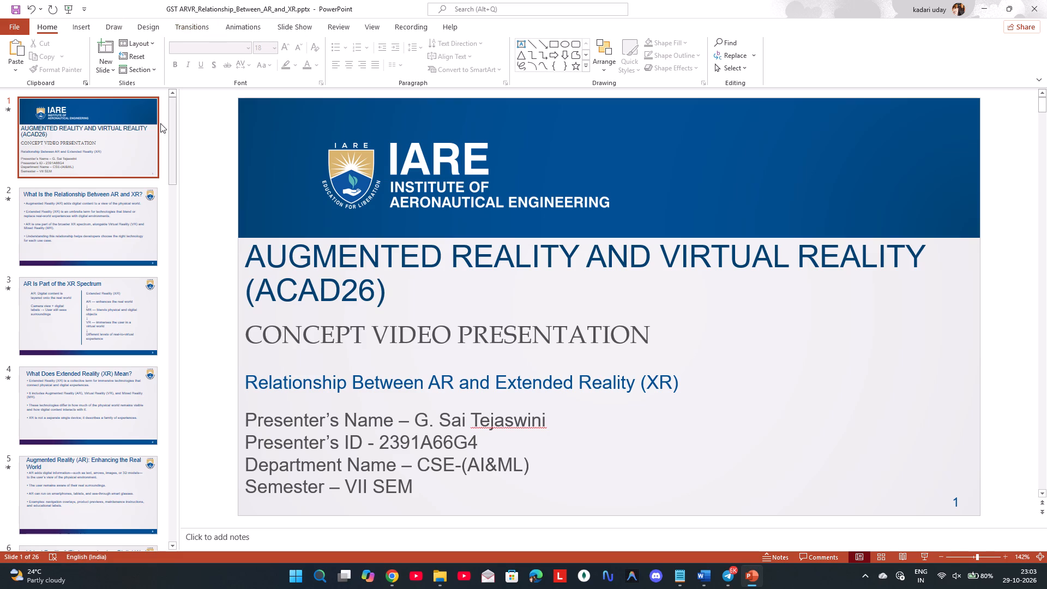
Open the GST Ethical_Hacking_Exploitation_Techniques.pptx presentation from File Explorer.
left_click(448, 575)
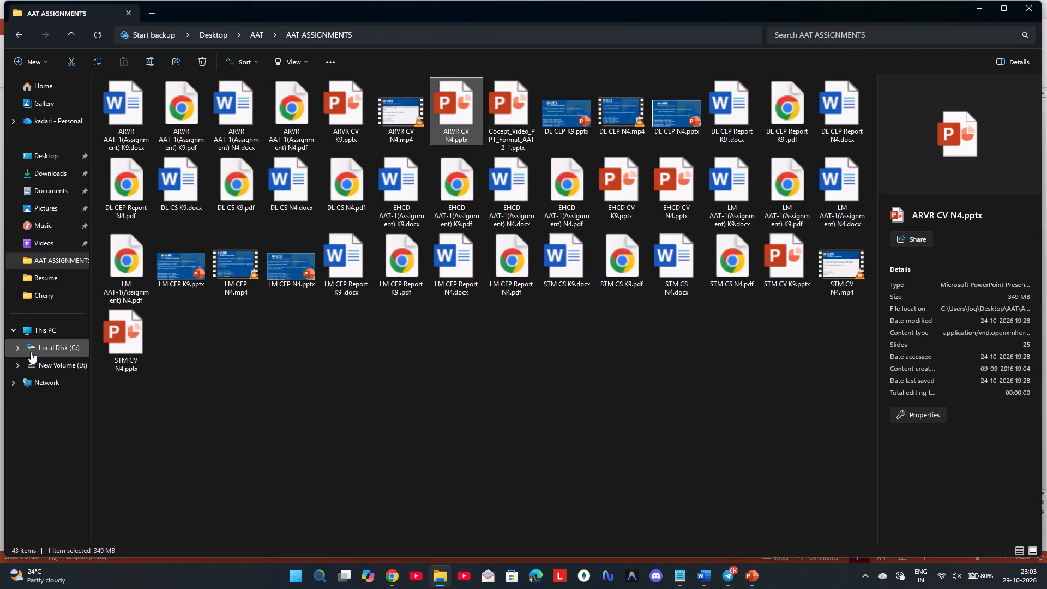
Pin the Telegram Desktop folder from Downloads to Quick access.
left_click(55, 171)
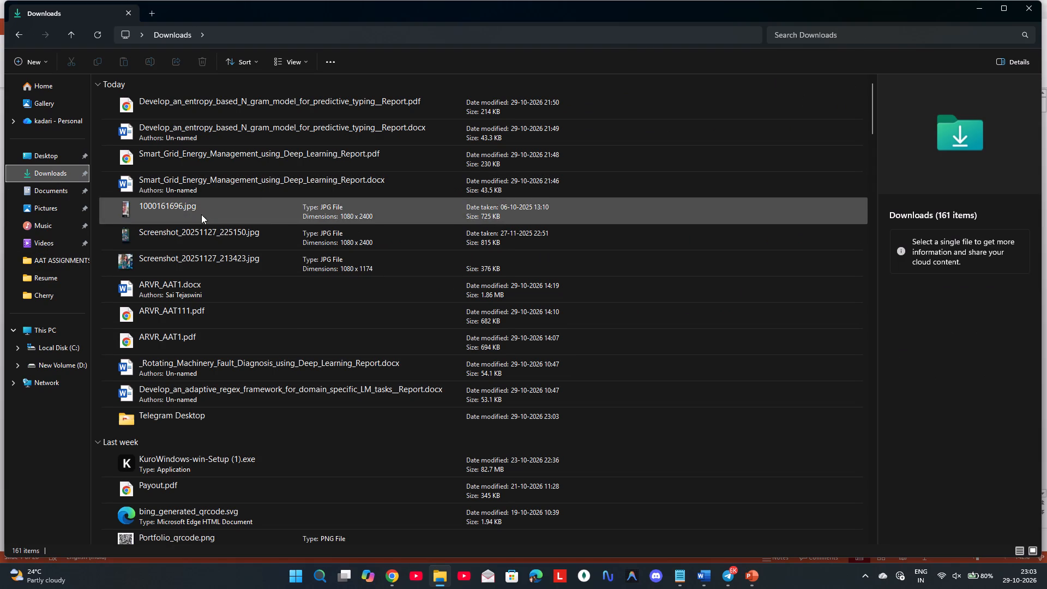
scroll(249, 271, "down", 1)
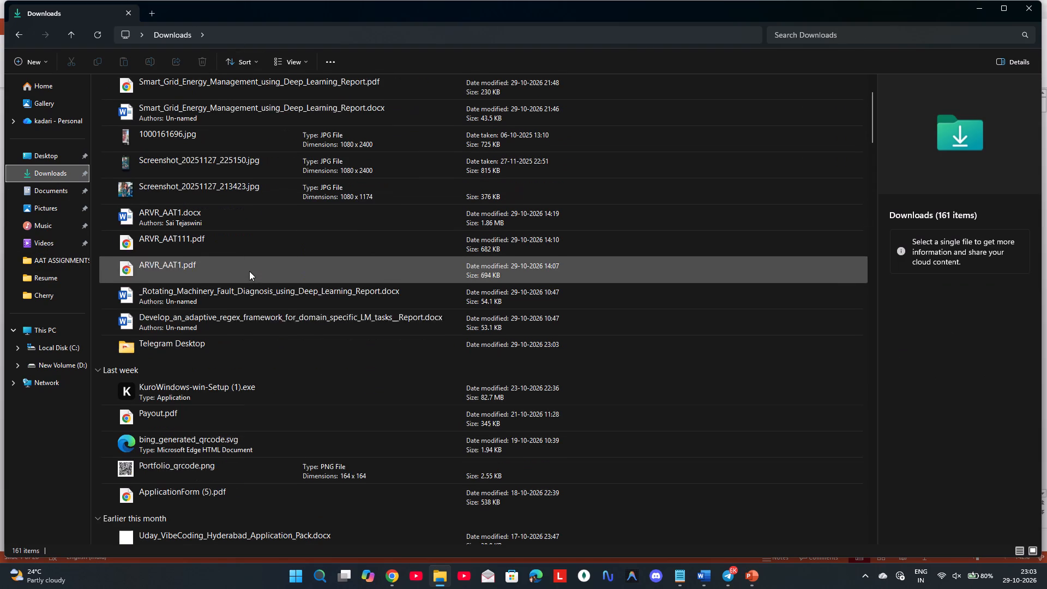
scroll(249, 271, "down", 1)
right_click(269, 349)
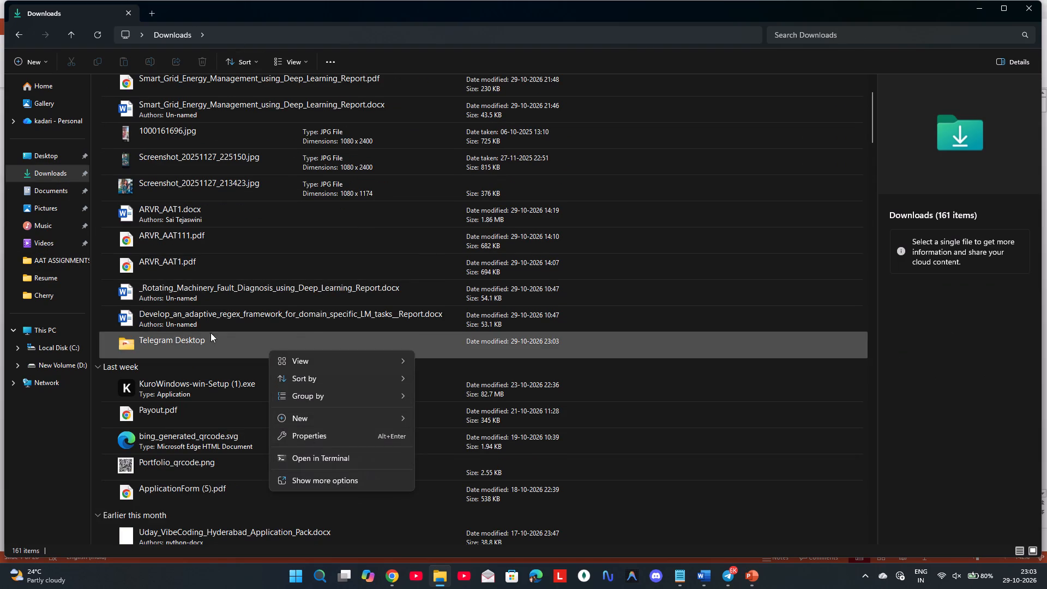
left_click(196, 352)
right_click(196, 352)
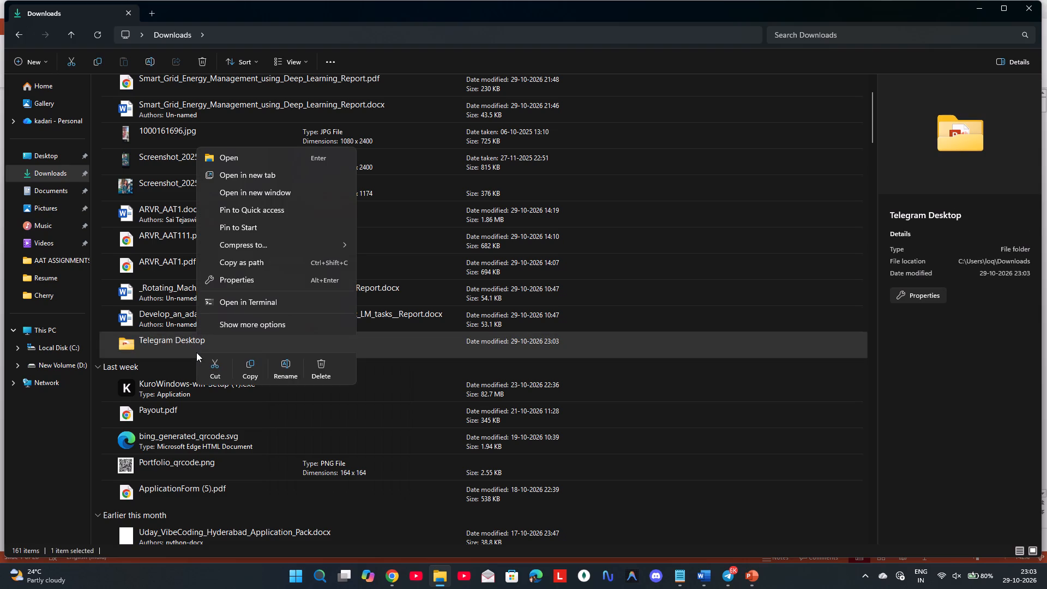
left_click(254, 203)
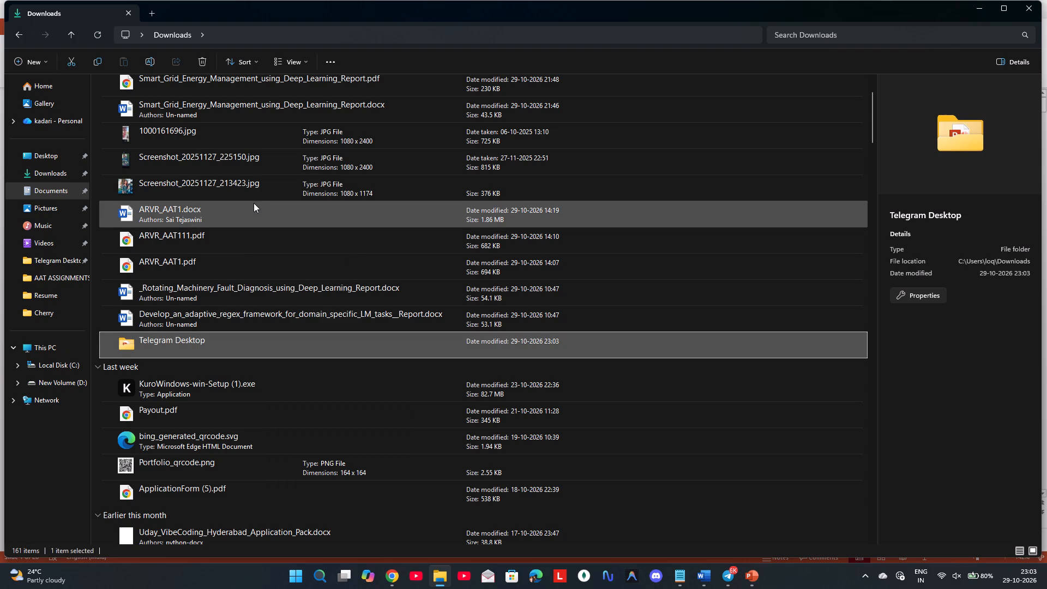
Open the GST ARVR_Relationship_Between_AR_and_XR.pptx presentation from the pinned Telegram Desktop folder.
left_click(56, 259)
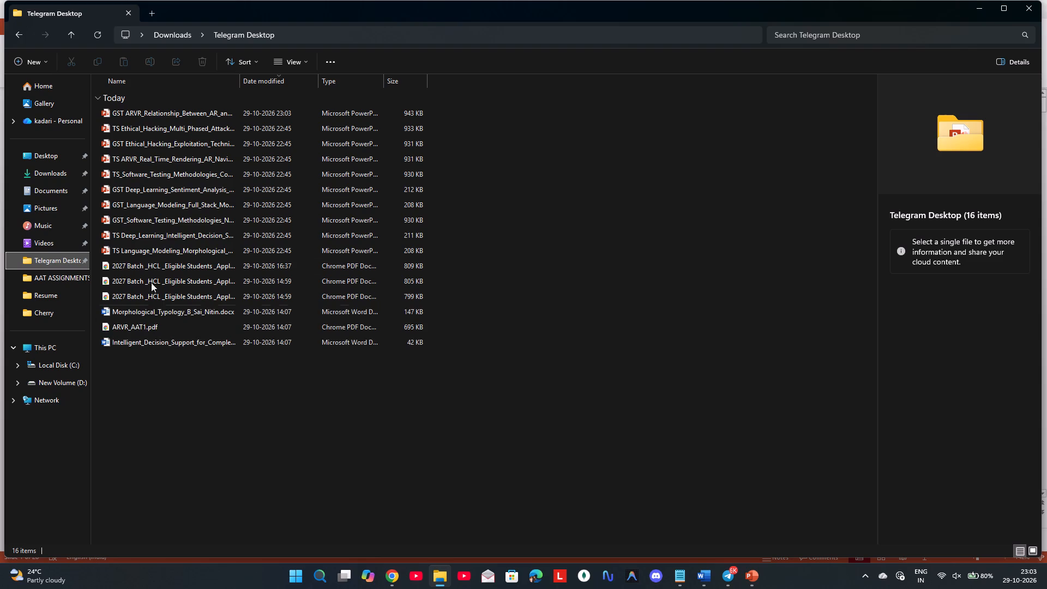
left_click(190, 114)
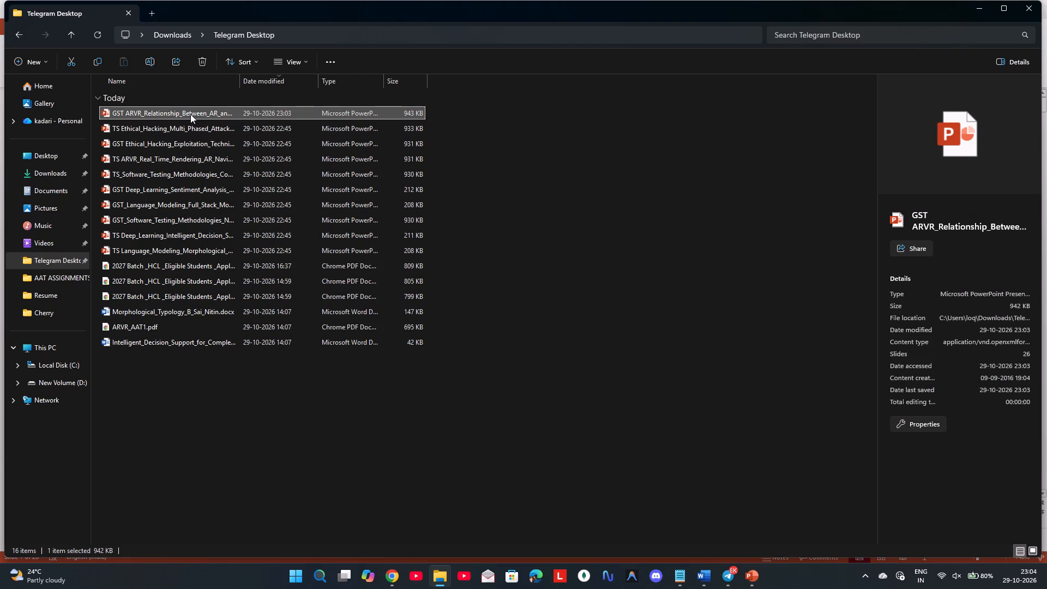
key("Return")
Check the opening slides of the AR and XR presentation, save the file and close it.
left_click(256, 277)
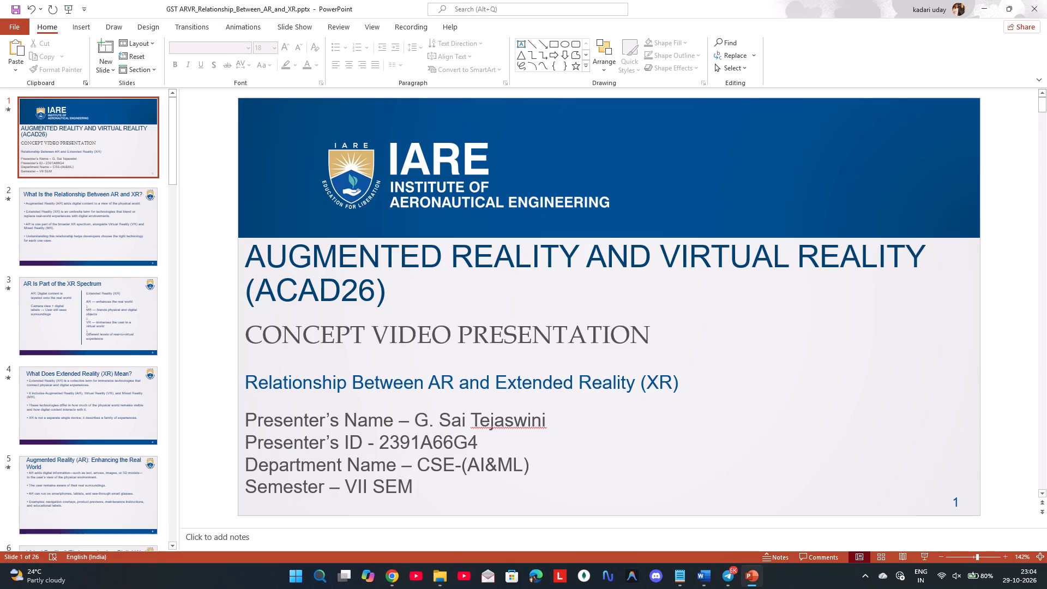
scroll(256, 277, "down", 2)
scroll(256, 277, "up", 2)
key("ctrl+s")
key("ctrl+s")
key("ctrl+w")
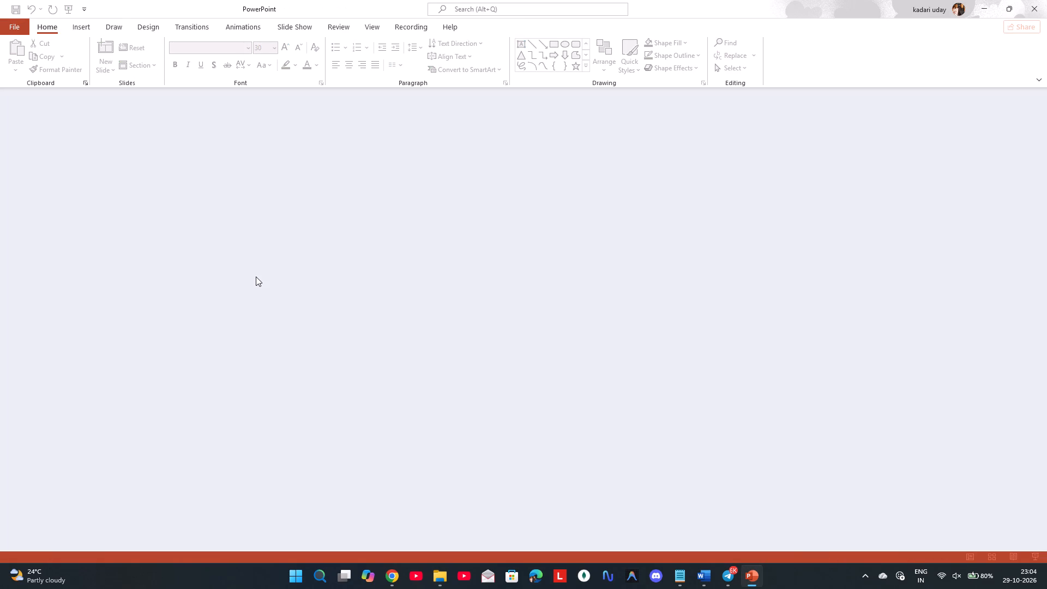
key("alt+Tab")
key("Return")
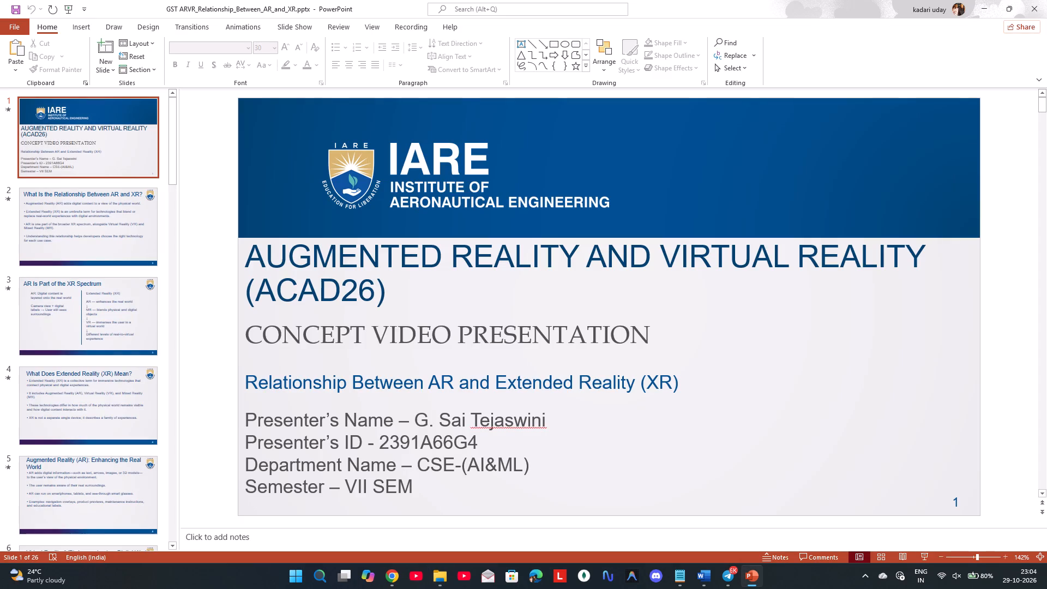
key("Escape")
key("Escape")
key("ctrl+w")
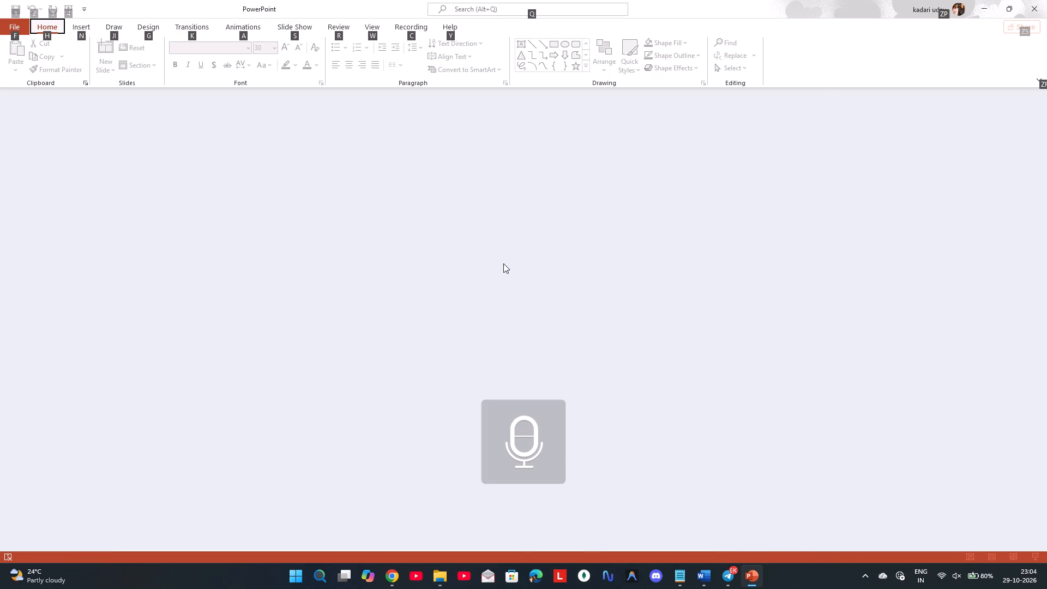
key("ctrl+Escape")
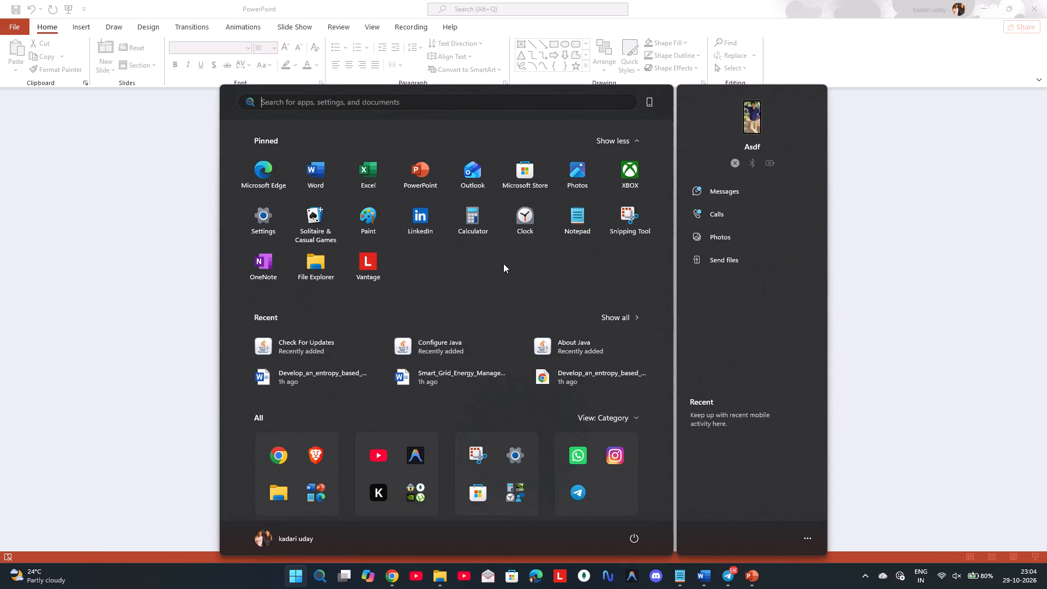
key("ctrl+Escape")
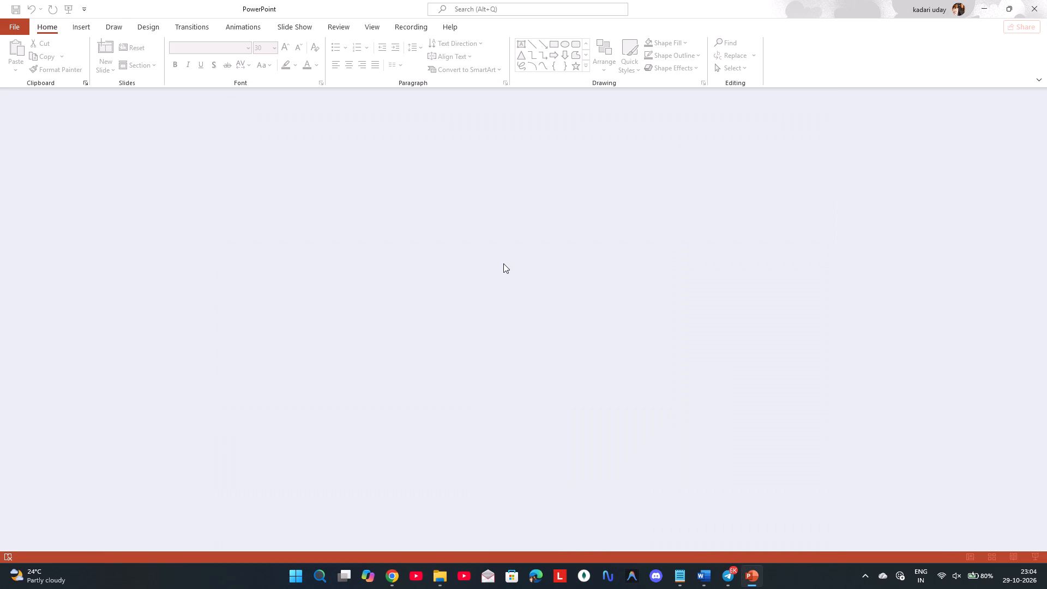
Open the GST Ethical_Hacking_Exploitation_Techniques.pptx presentation from the Telegram Desktop folder.
key("alt+Tab")
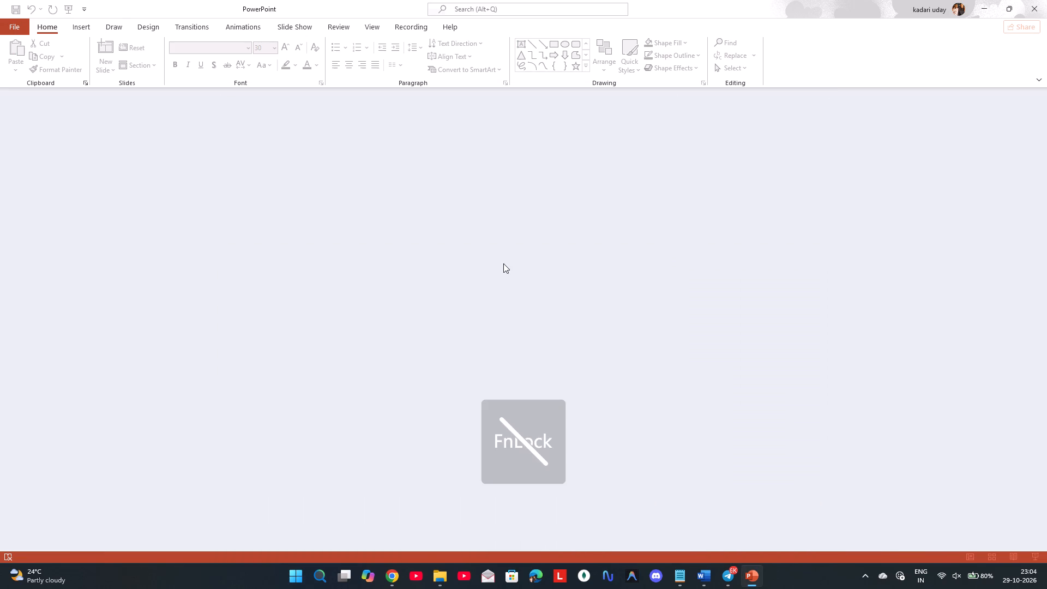
key("alt+Tab")
key("alt+Tab")
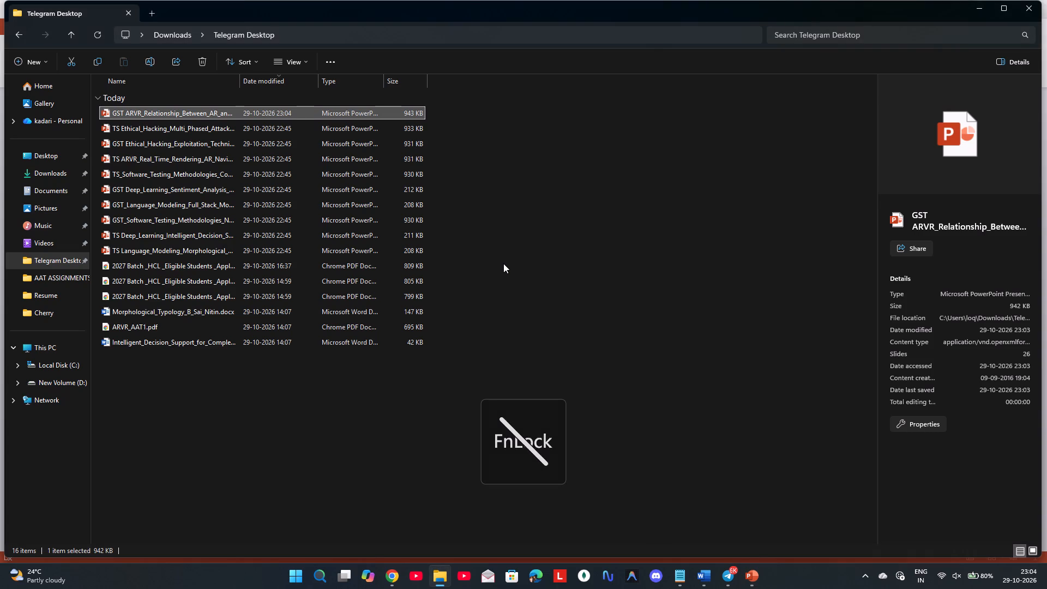
key("Down")
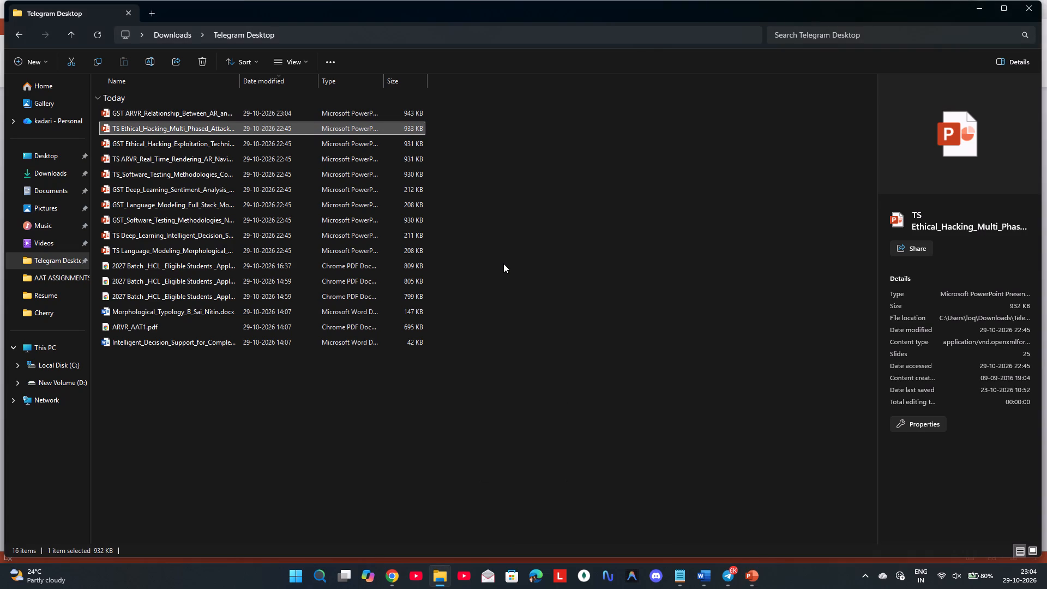
key("Up")
key("Down")
key("Down")
key("Return")
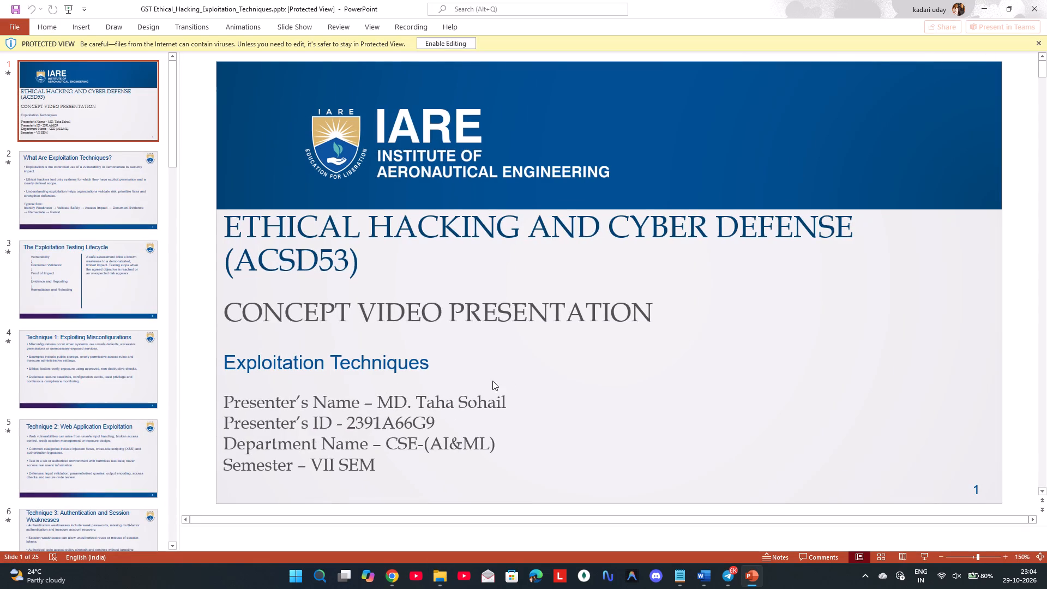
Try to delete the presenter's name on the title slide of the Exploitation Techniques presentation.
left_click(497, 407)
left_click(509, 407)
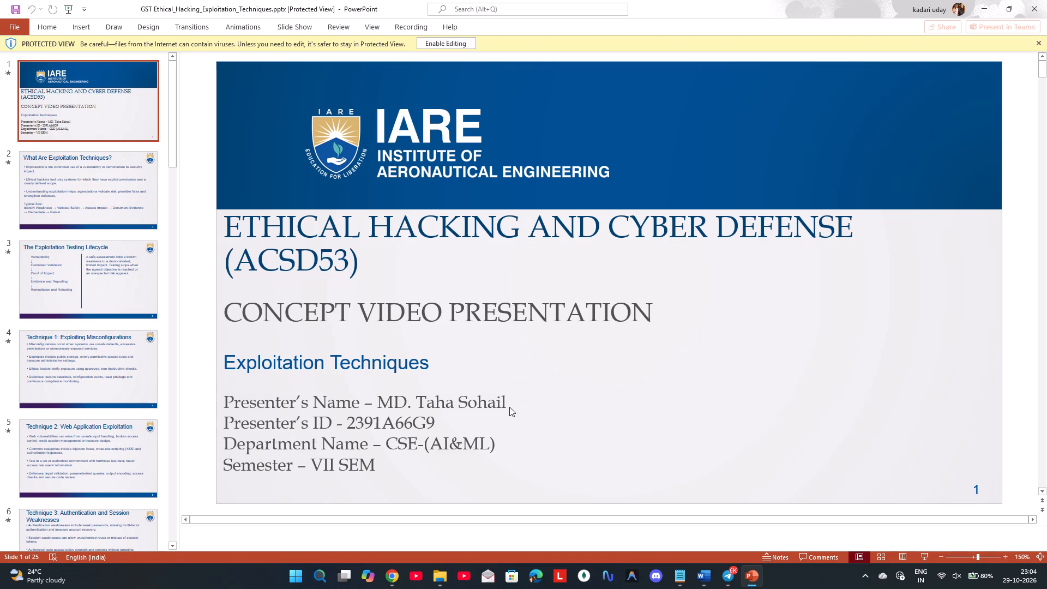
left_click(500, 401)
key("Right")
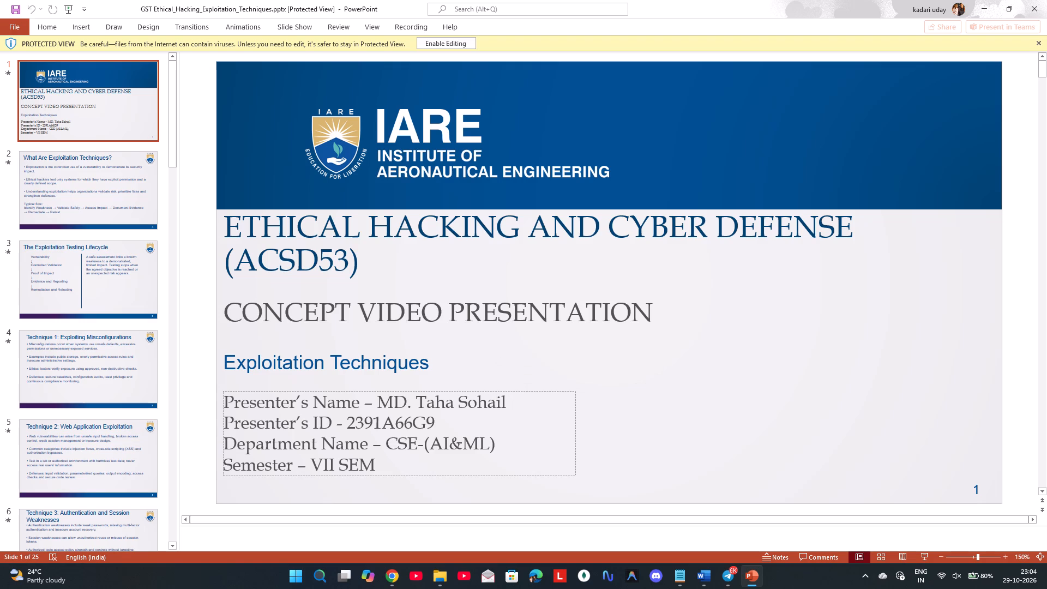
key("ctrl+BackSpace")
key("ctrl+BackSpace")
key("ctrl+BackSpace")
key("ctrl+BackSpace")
Enable editing for the protected Exploitation Techniques presentation.
left_click(471, 47)
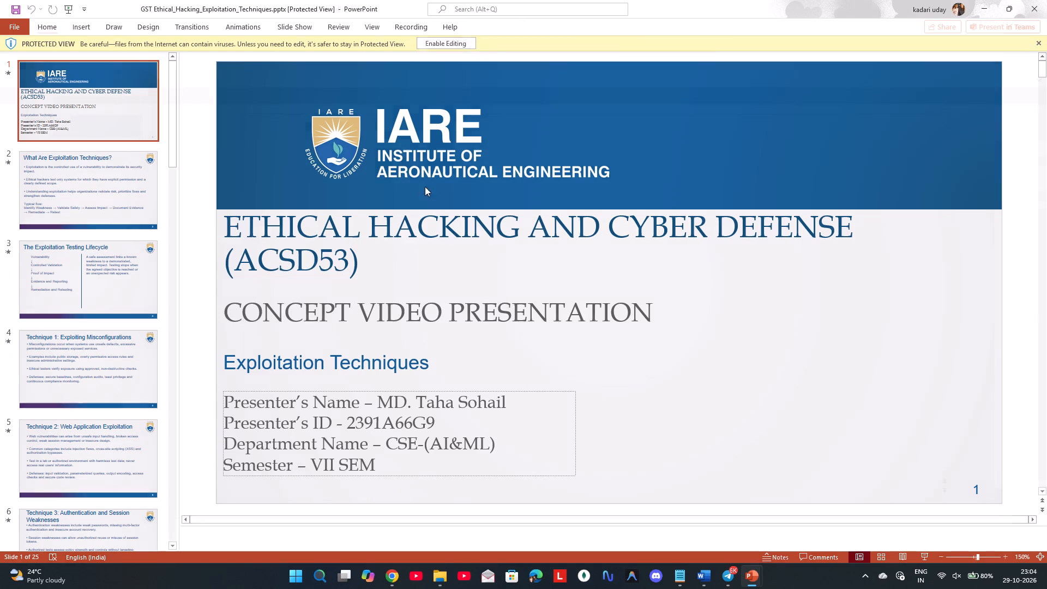
Replace the presenter's name on the Exploitation Techniques title slide with the name used on the AR and XR title slide.
left_click(497, 420)
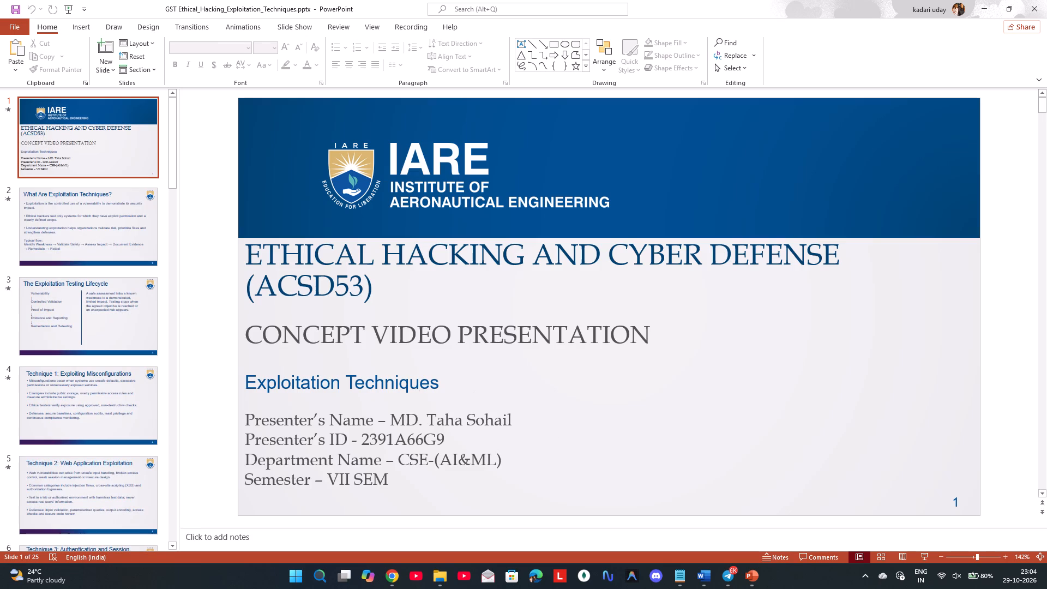
key("Right")
key("Right")
key("Right")
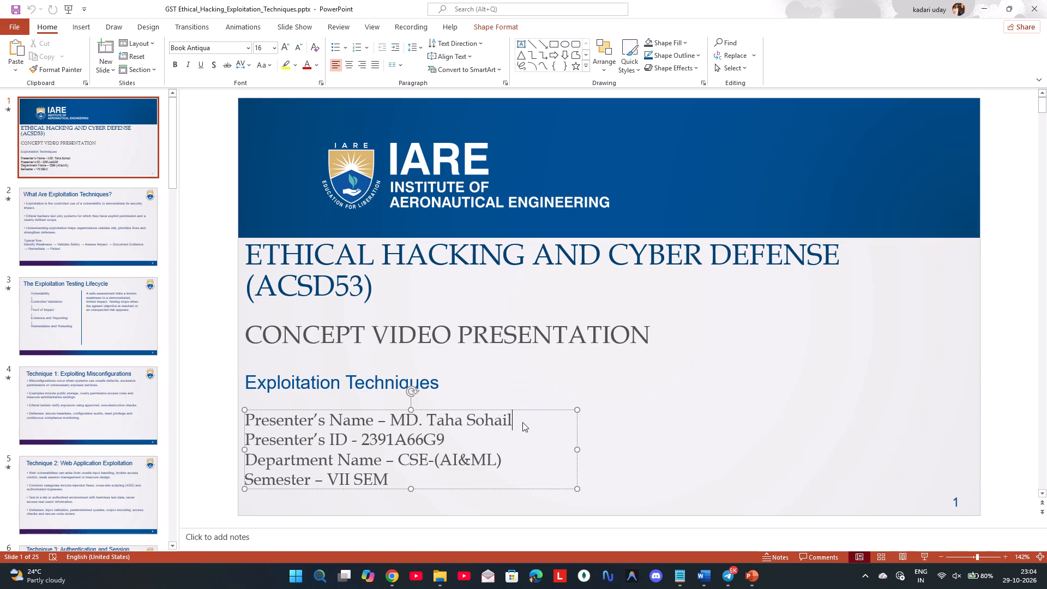
key("ctrl+BackSpace")
key("ctrl+BackSpace")
key("ctrl+BackSpace")
key("ctrl+BackSpace")
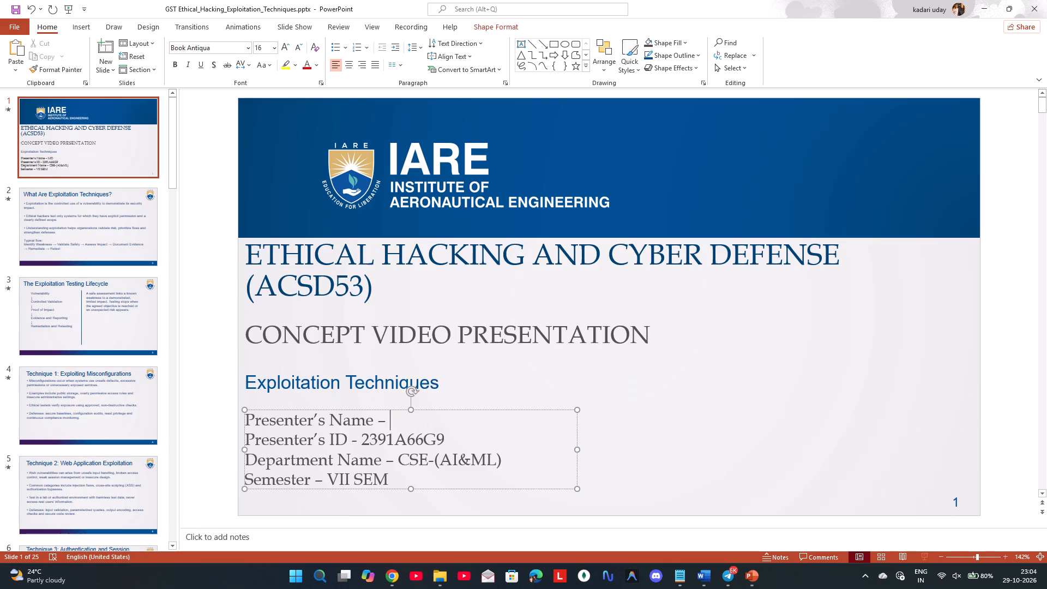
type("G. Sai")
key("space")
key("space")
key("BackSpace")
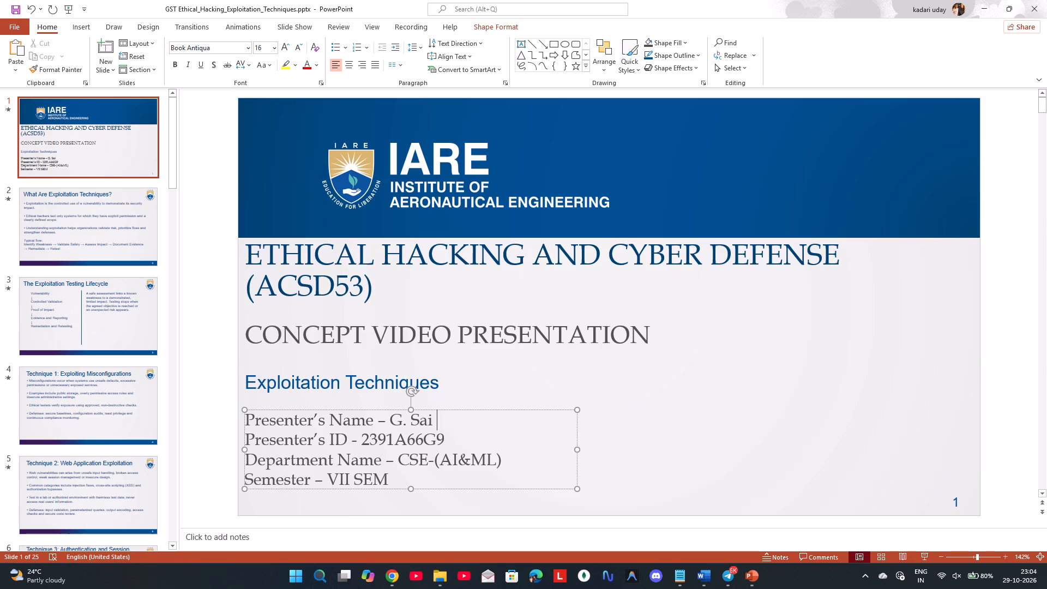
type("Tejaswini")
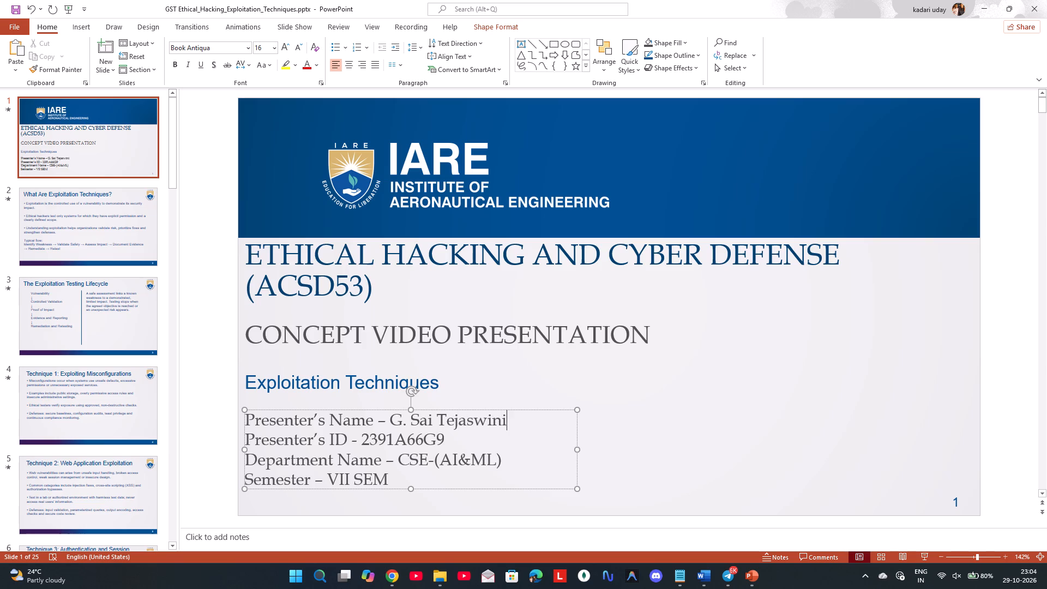